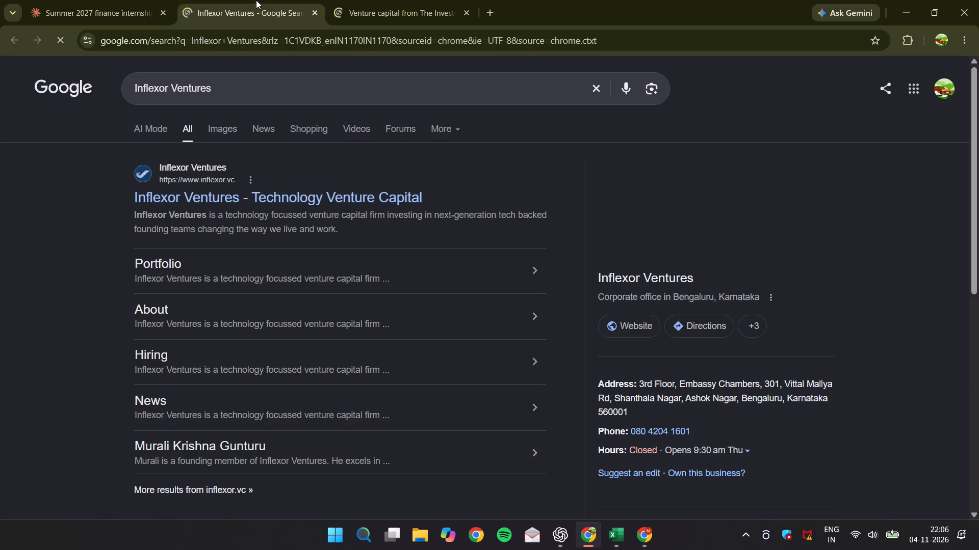
pyautogui.click(165, 350)
# Examine the Portfolio page of the ITI Growth Opportunities Fund site, from the Agritech companies to the footer details.
pyautogui.click(454, 0)
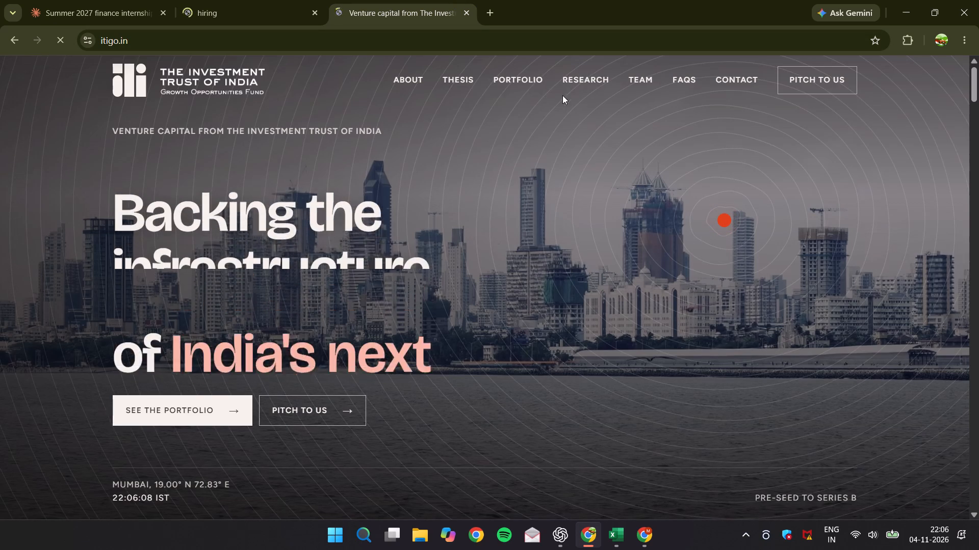
pyautogui.click(519, 79)
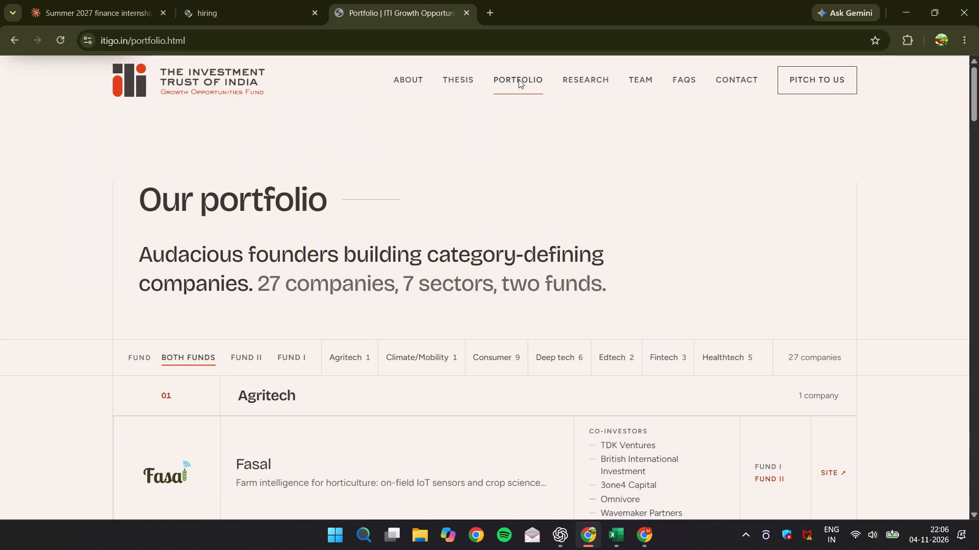
pyautogui.scroll(-2, 499, 254)
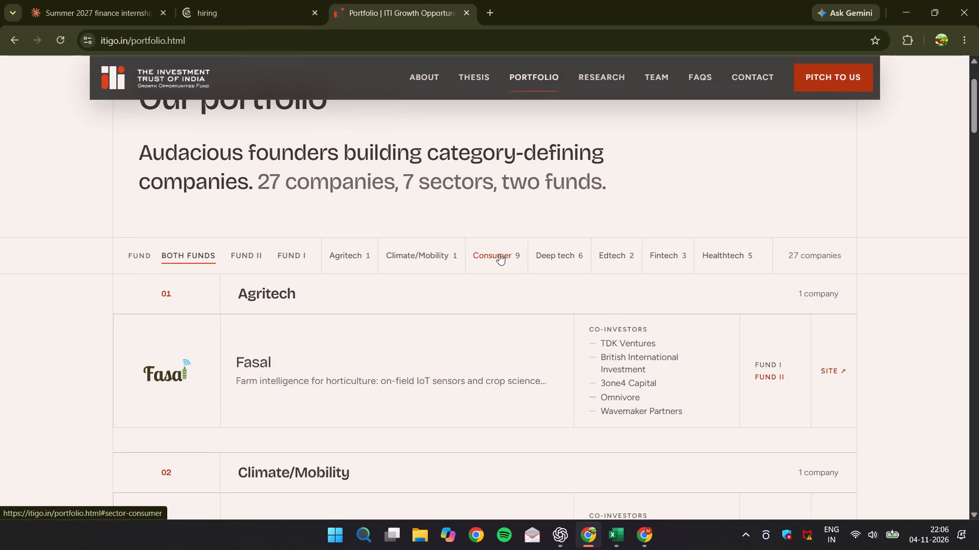
pyautogui.scroll(-1, 499, 254)
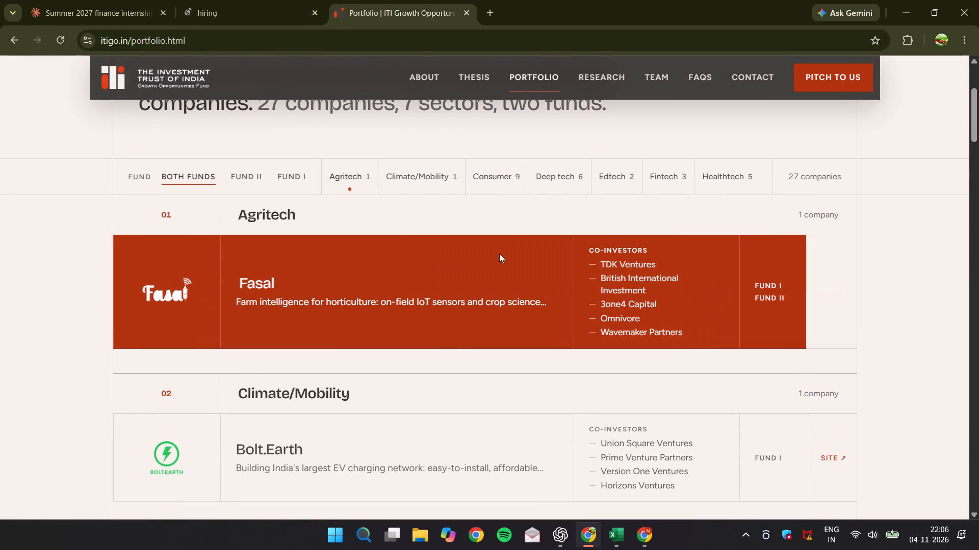
pyautogui.scroll(-1, 499, 254)
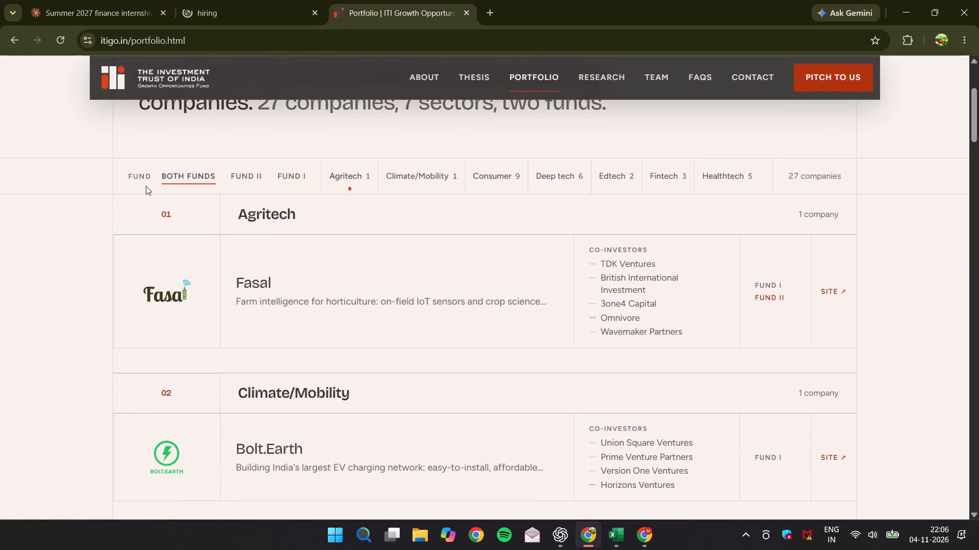
pyautogui.scroll(-5, 320, 260)
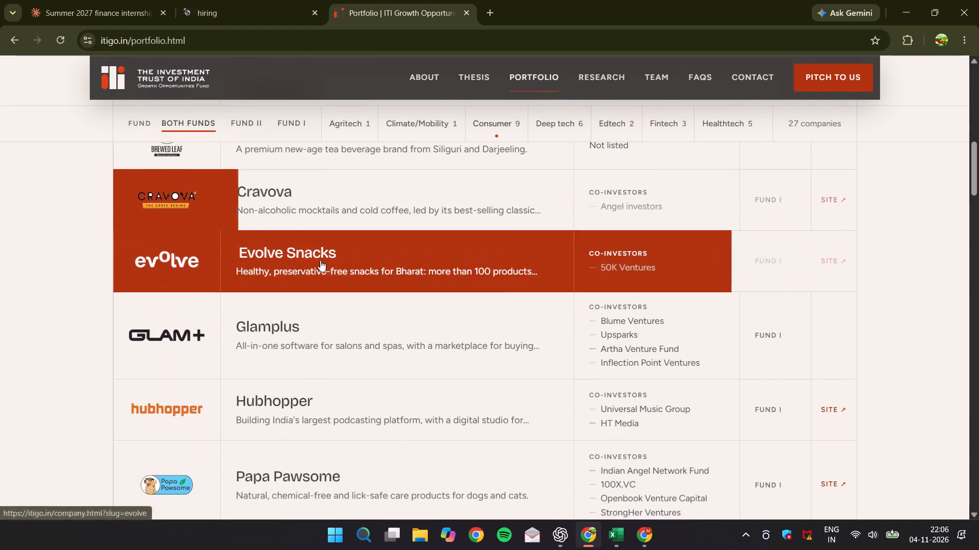
pyautogui.scroll(-3, 98, 354)
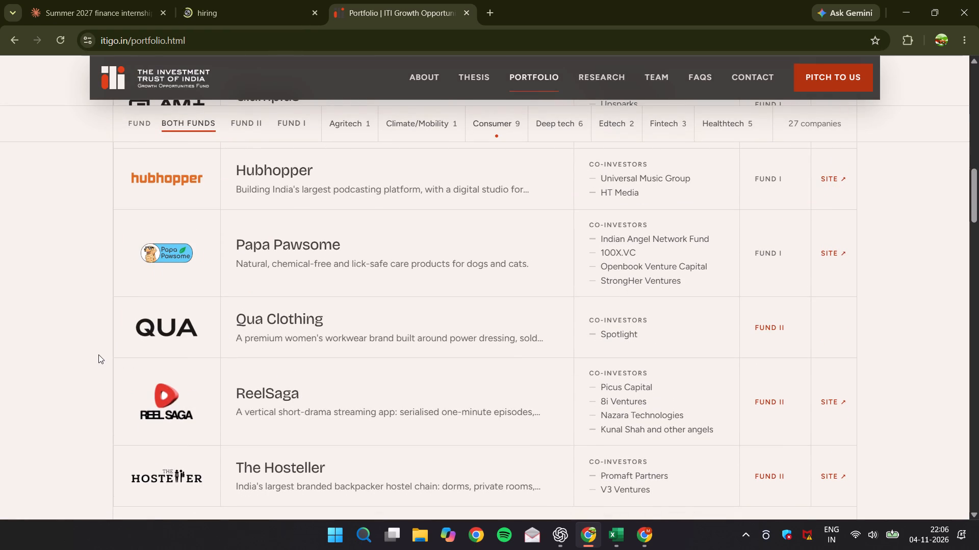
pyautogui.scroll(-4, 98, 354)
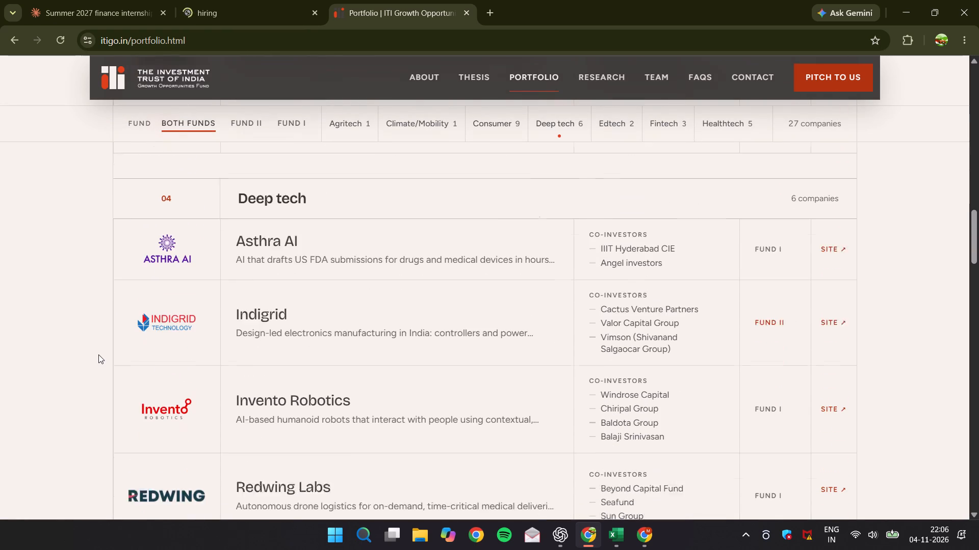
pyautogui.scroll(-4, 98, 354)
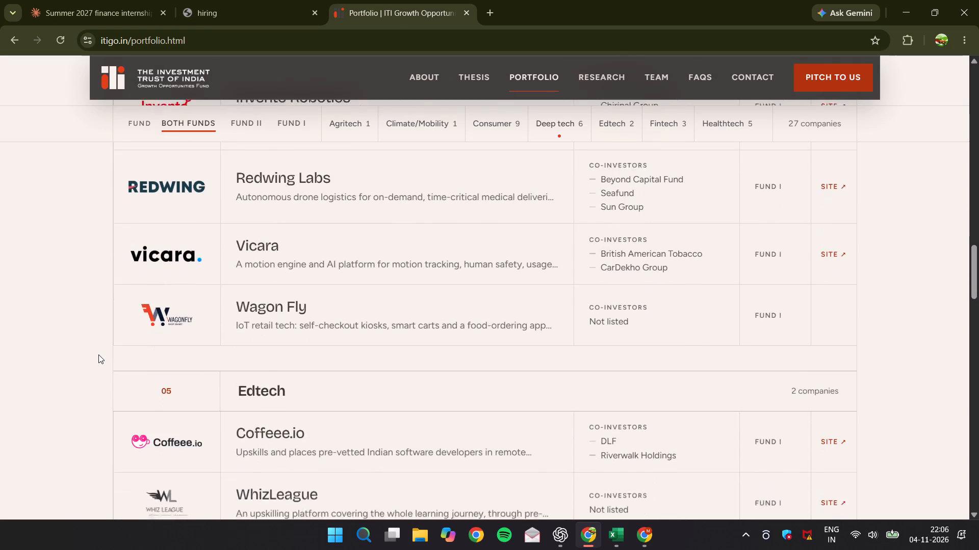
pyautogui.scroll(-2, 98, 354)
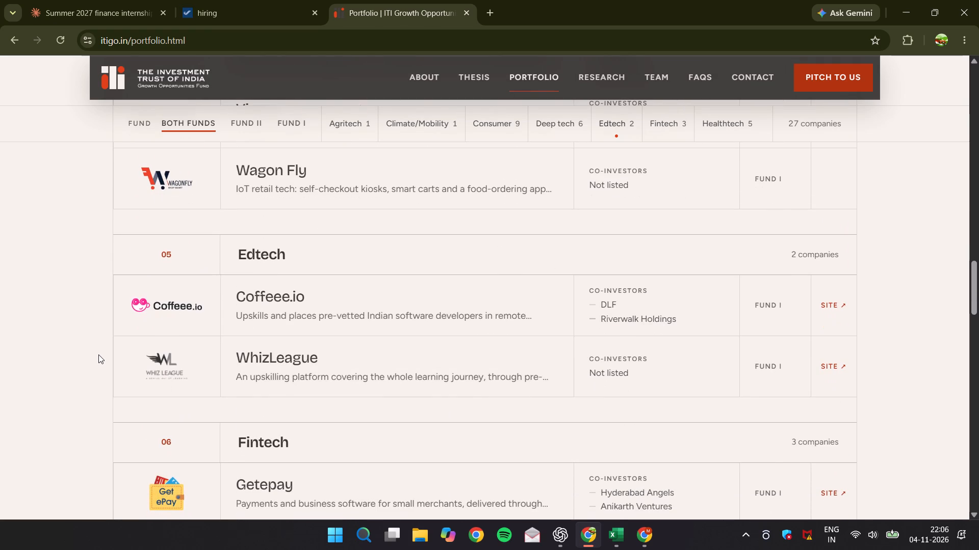
pyautogui.scroll(-3, 98, 354)
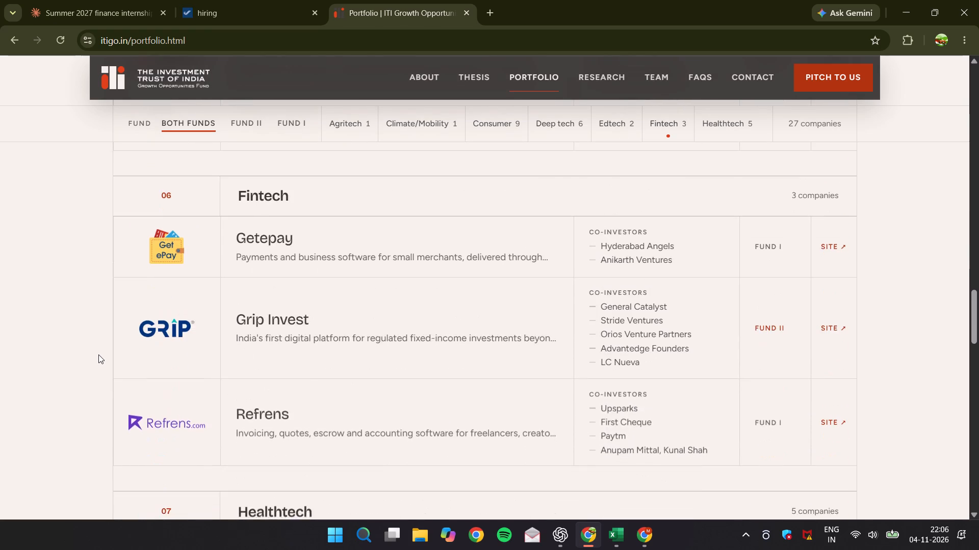
pyautogui.scroll(-4, 98, 354)
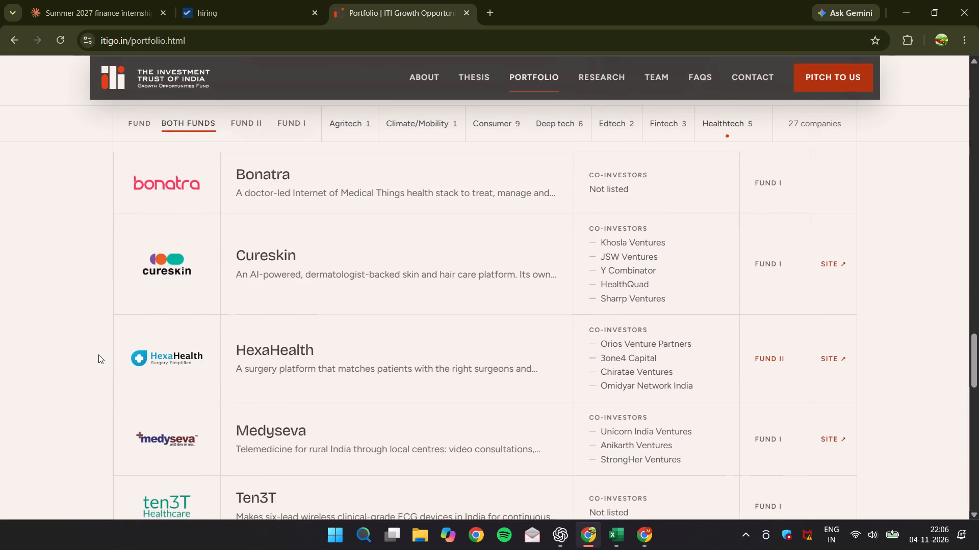
pyautogui.scroll(-5, 98, 354)
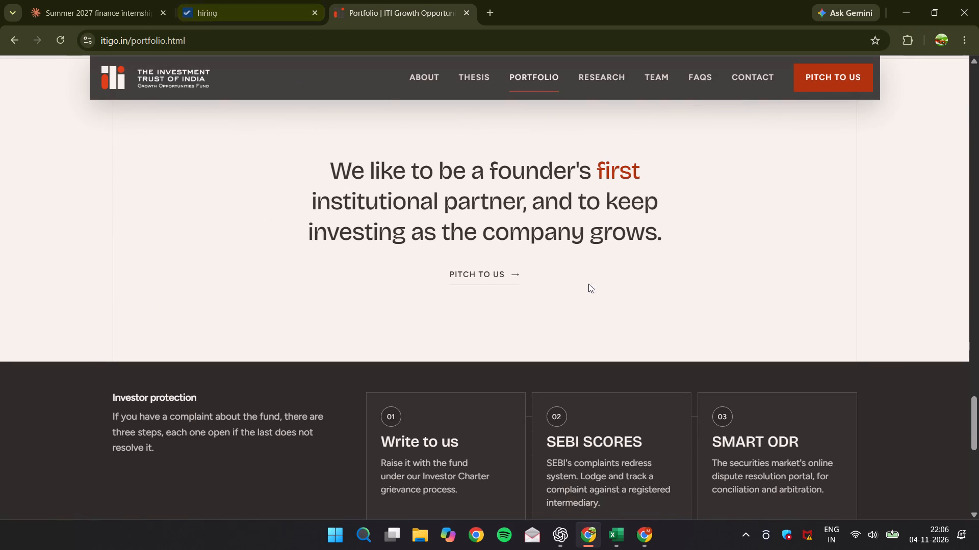
pyautogui.scroll(-4, 657, 186)
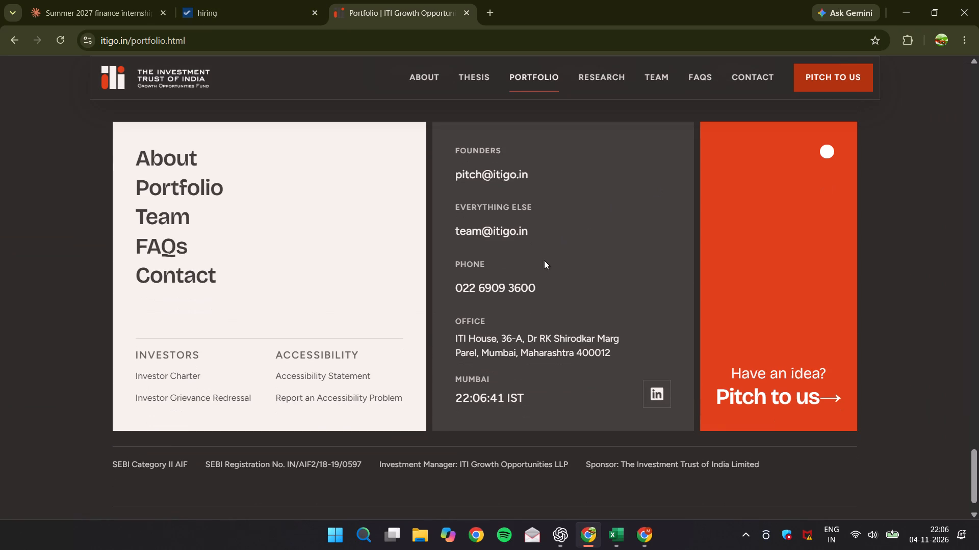
pyautogui.scroll(-5, 298, 328)
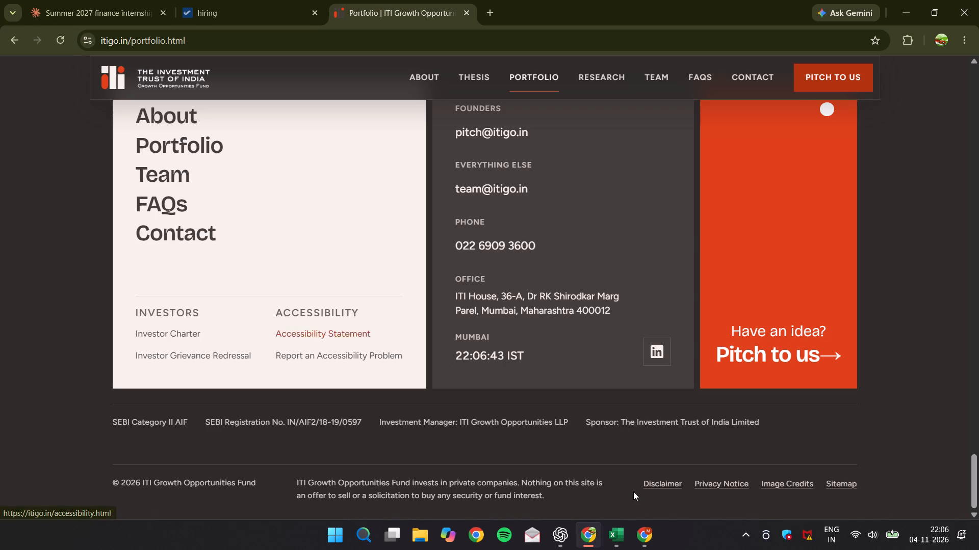
# Open the Contact page of the ITI Growth Opportunities Fund site.
pyautogui.scroll(2, 542, 451)
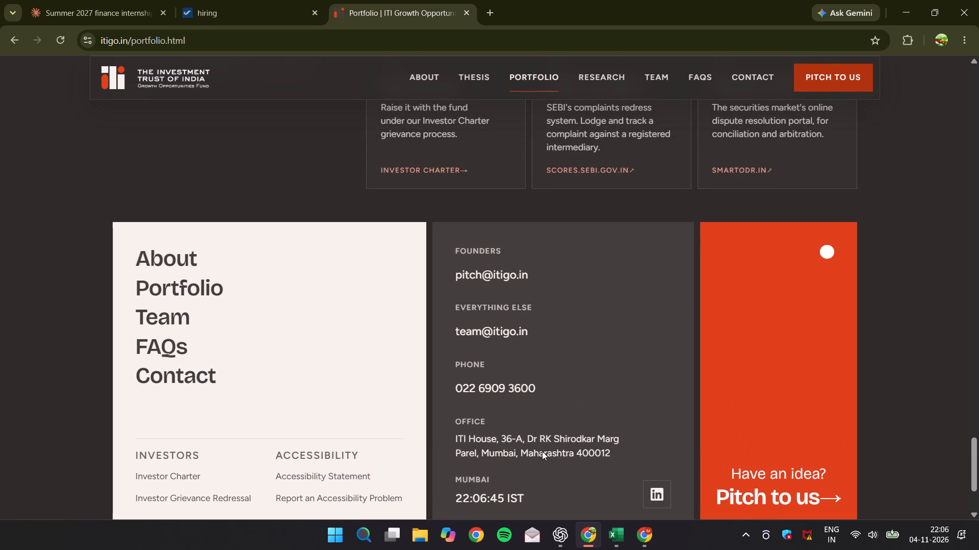
pyautogui.scroll(3, 542, 451)
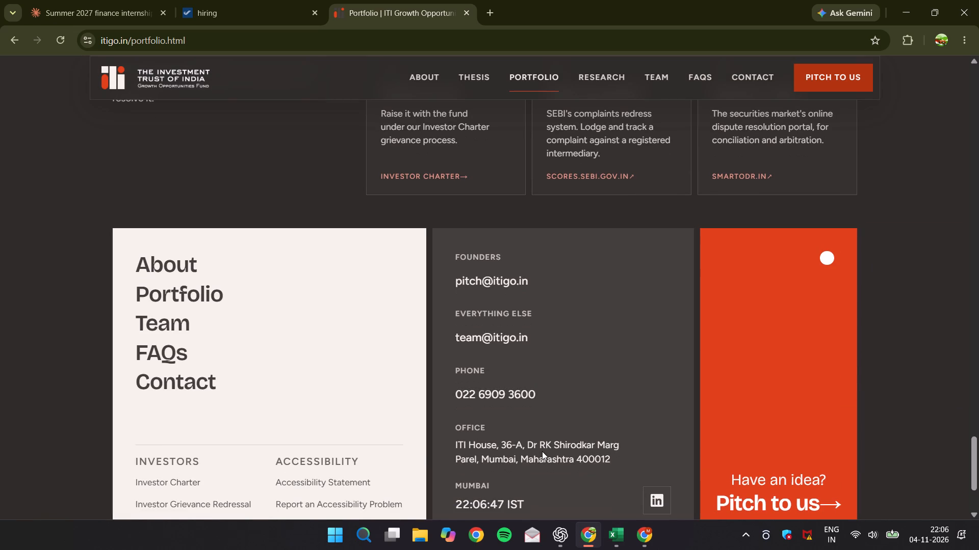
pyautogui.scroll(3, 542, 451)
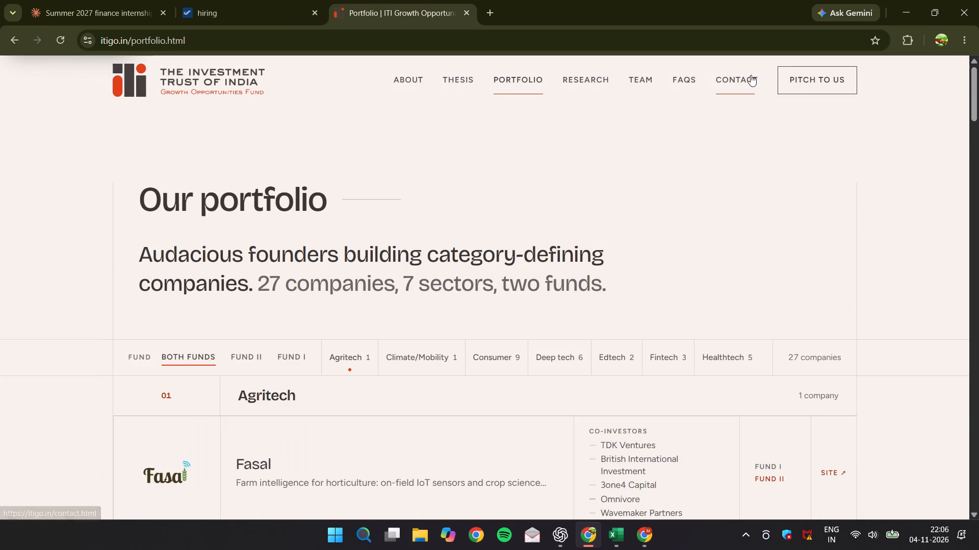
pyautogui.click(751, 75)
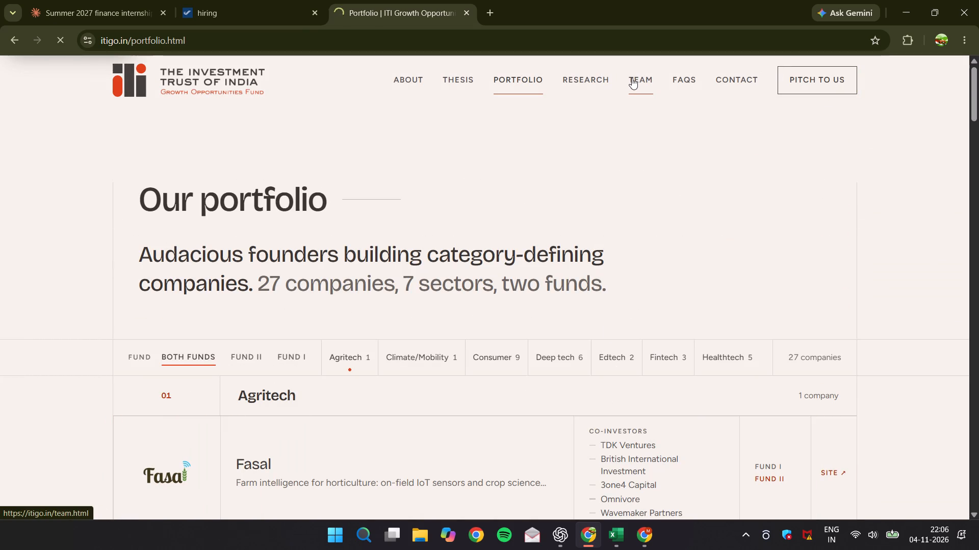
# Open the internship positions page from Inflexor Ventures' Hiring page.
pyautogui.click(224, 0)
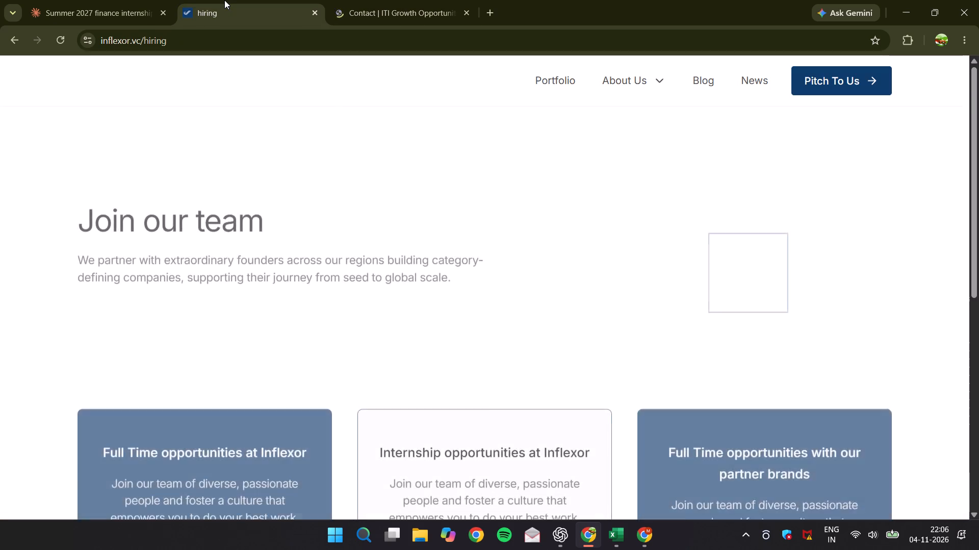
pyautogui.scroll(-2, 338, 249)
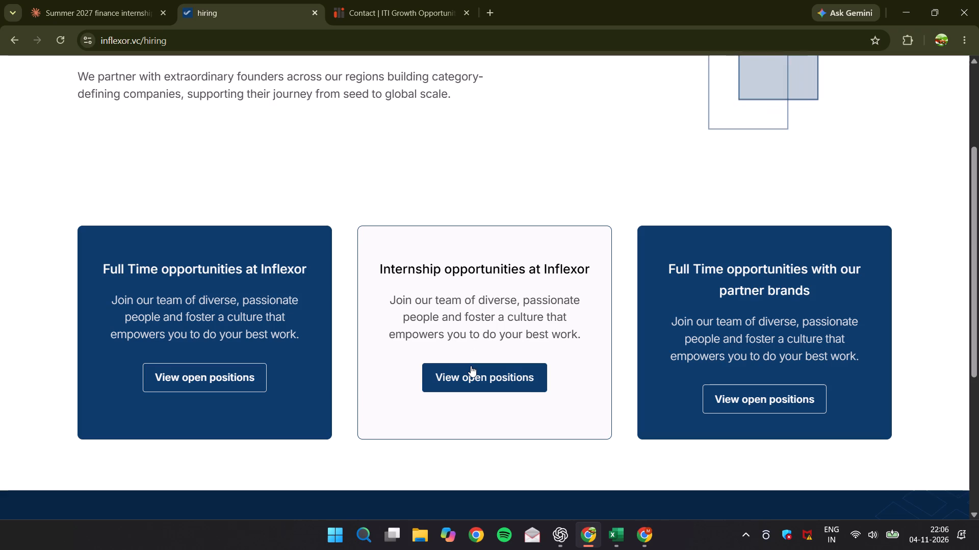
pyautogui.click(470, 369)
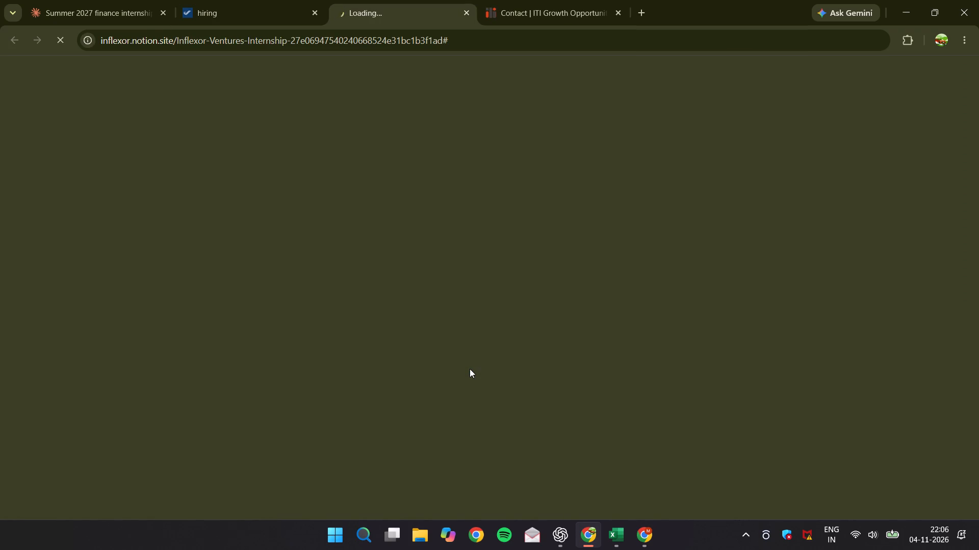
pyautogui.click(241, 0)
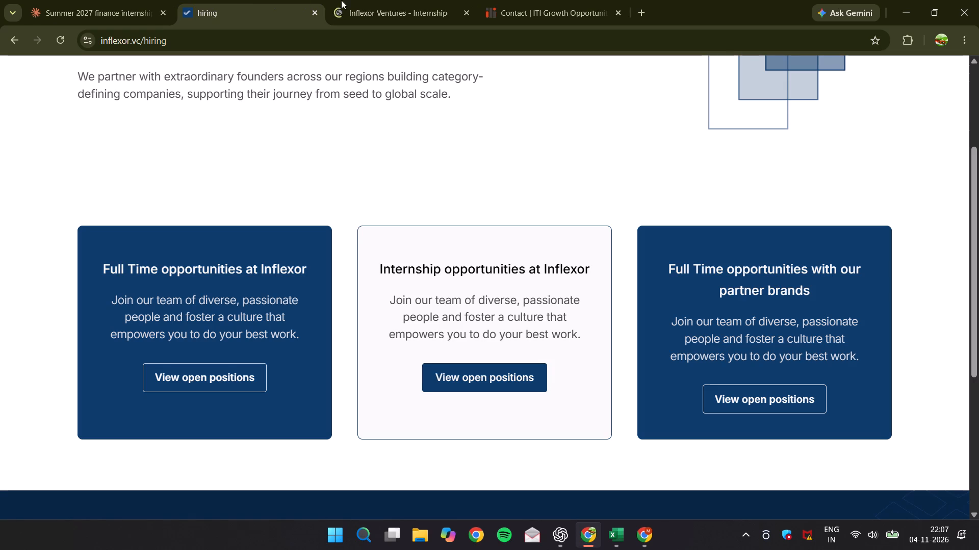
pyautogui.click(367, 0)
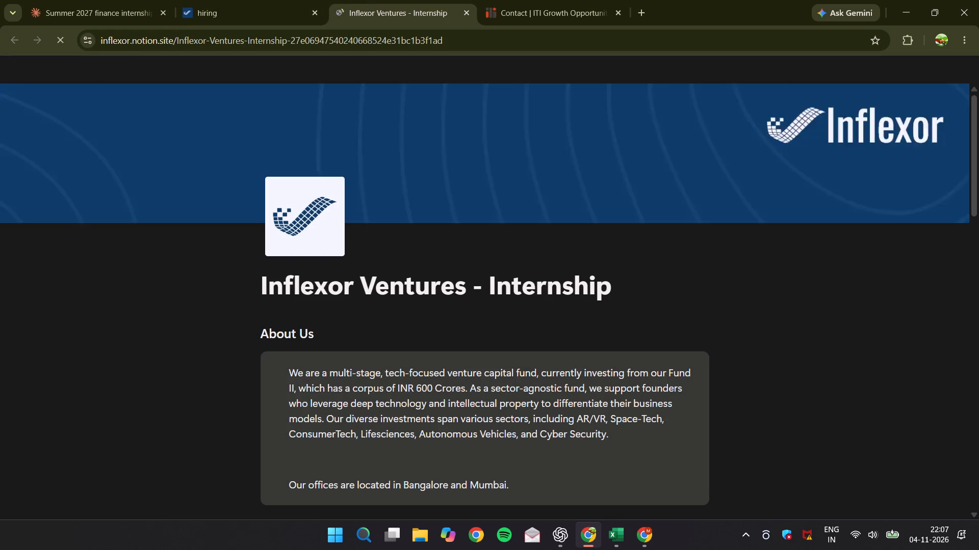
# Read through the Inflexor Ventures internship job description and open its application link.
pyautogui.scroll(-2, 327, 424)
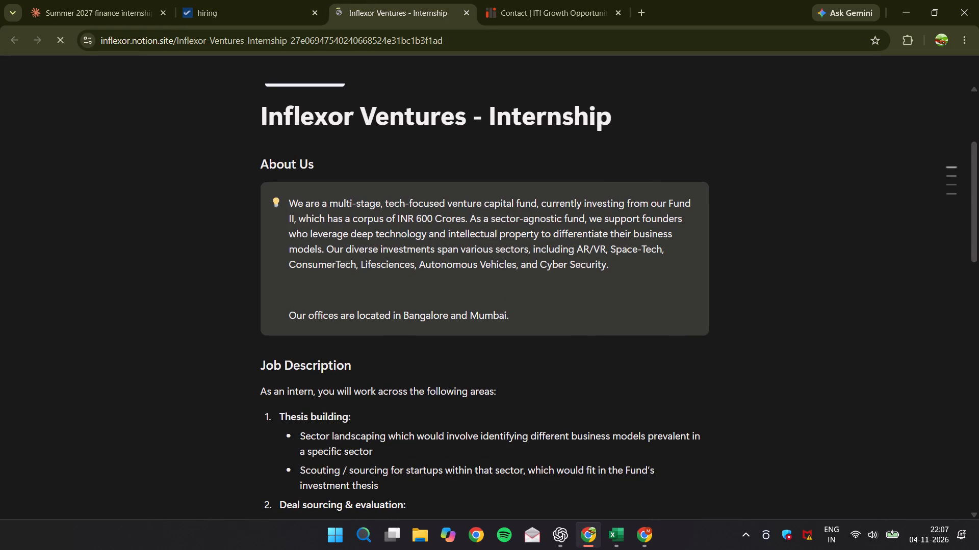
pyautogui.scroll(-5, 327, 424)
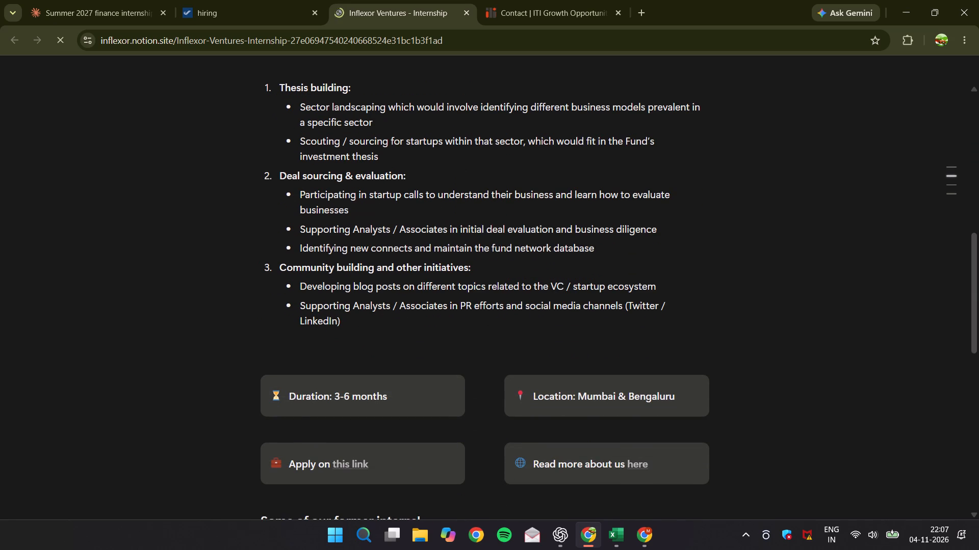
pyautogui.scroll(-1, 327, 424)
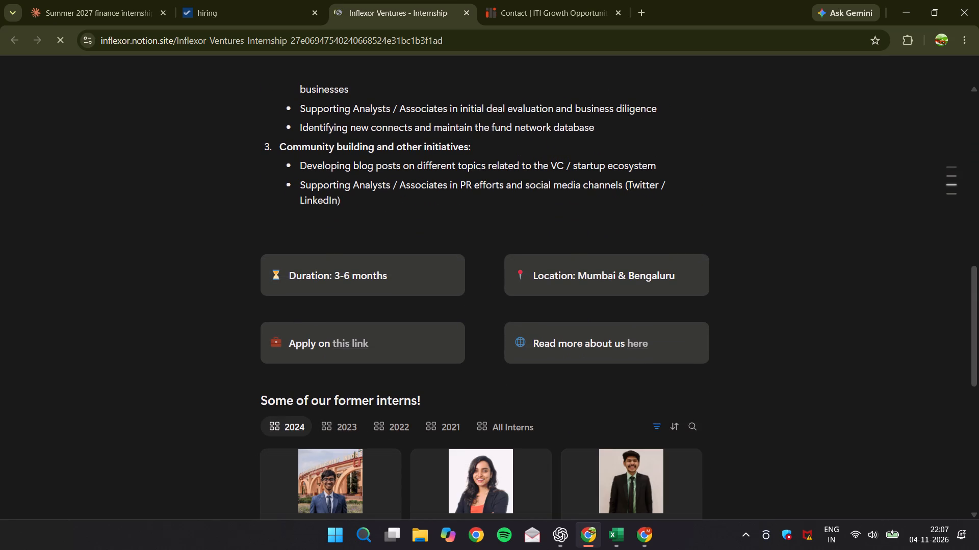
pyautogui.click(360, 340)
# Examine the former interns, FAQ and job description sections of the Inflexor Ventures internship page.
pyautogui.click(355, 0)
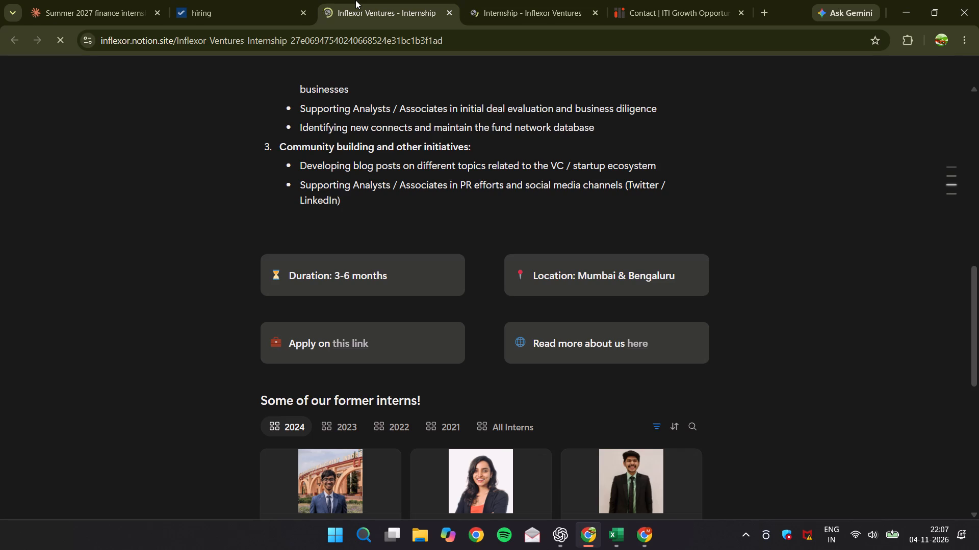
pyautogui.scroll(-7, 389, 351)
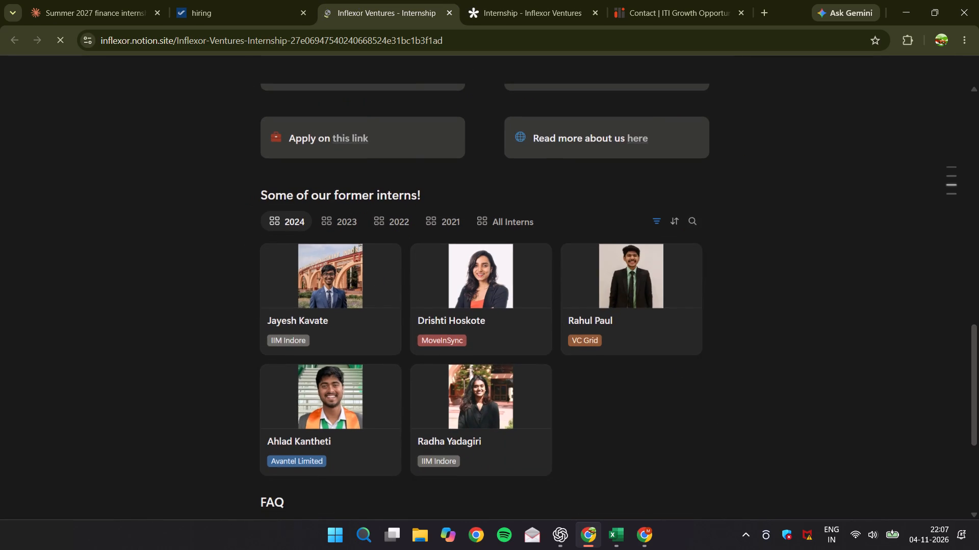
pyautogui.hscroll(-5, 362, 312)
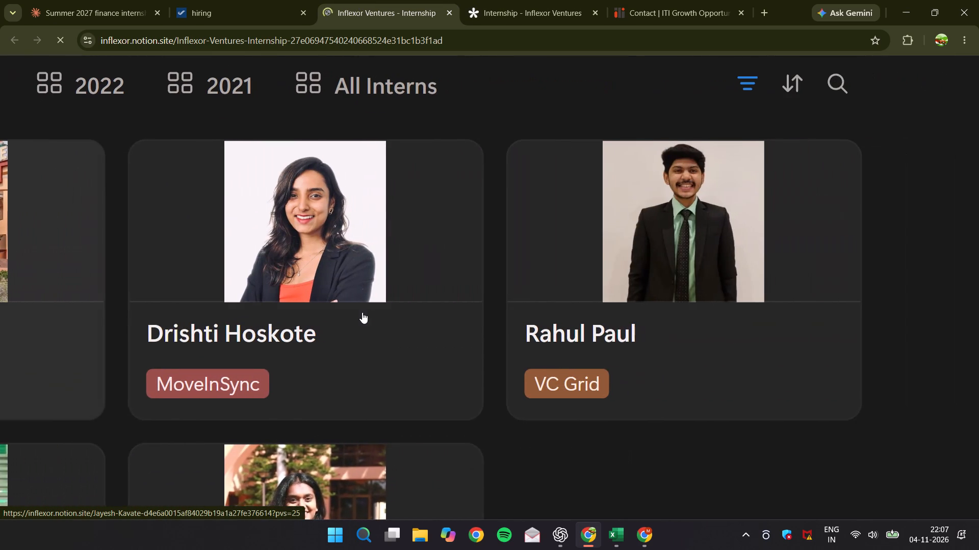
pyautogui.scroll(-2, 354, 246)
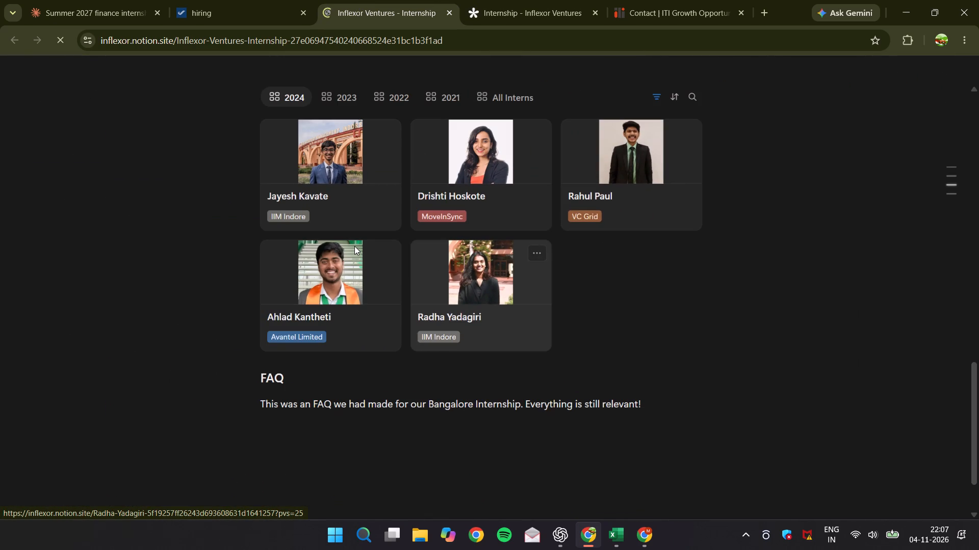
pyautogui.hscroll(1, 354, 246)
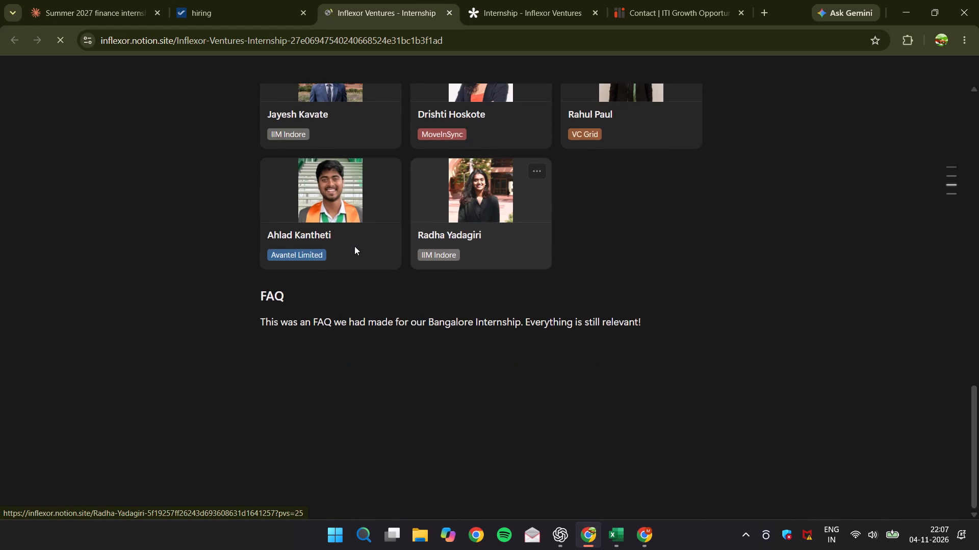
pyautogui.hscroll(1, 354, 246)
pyautogui.scroll(2, 494, 300)
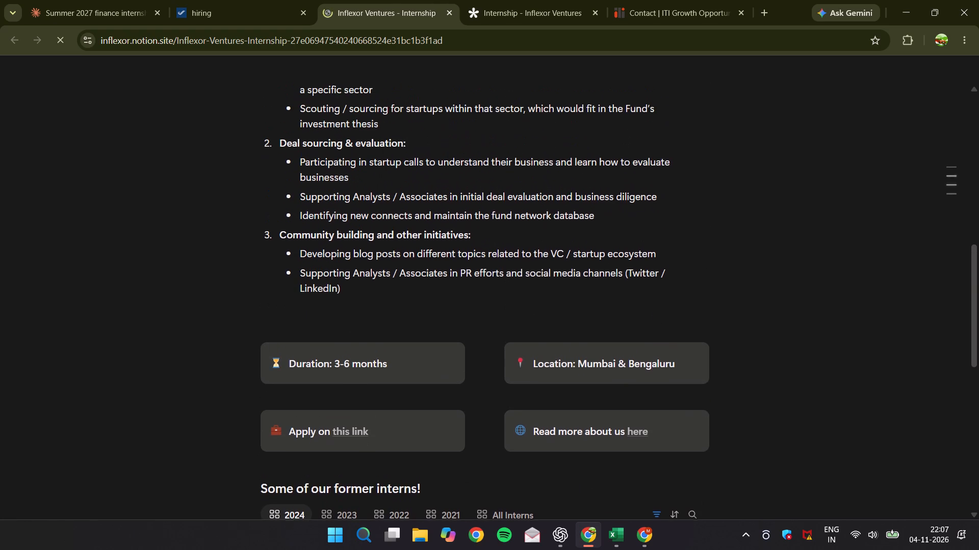
pyautogui.scroll(3, 494, 300)
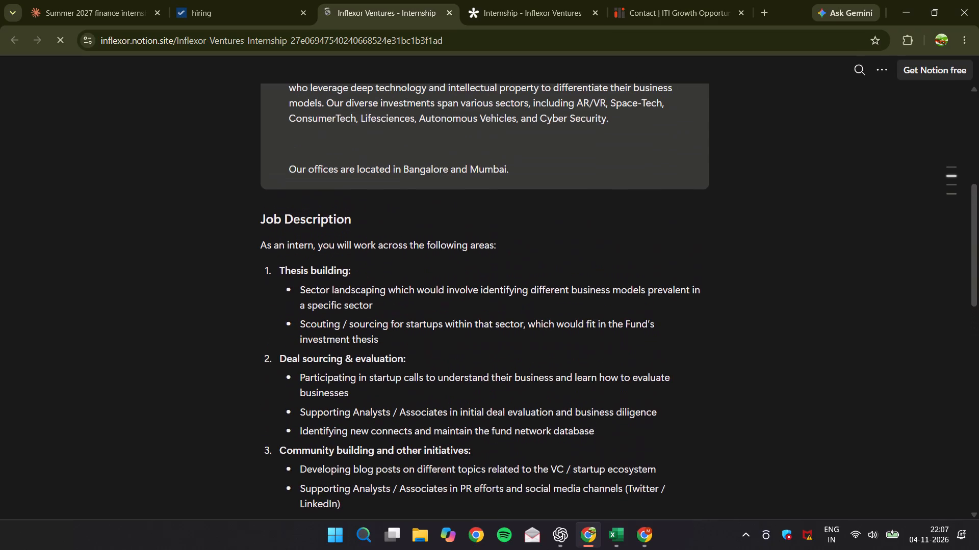
# Switch to the Inflexor Ventures internship application form.
pyautogui.click(501, 0)
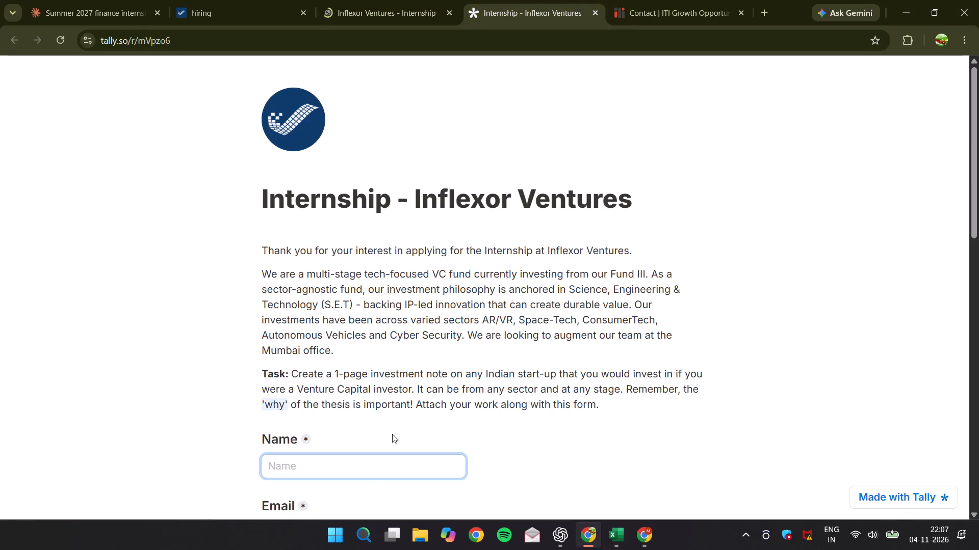
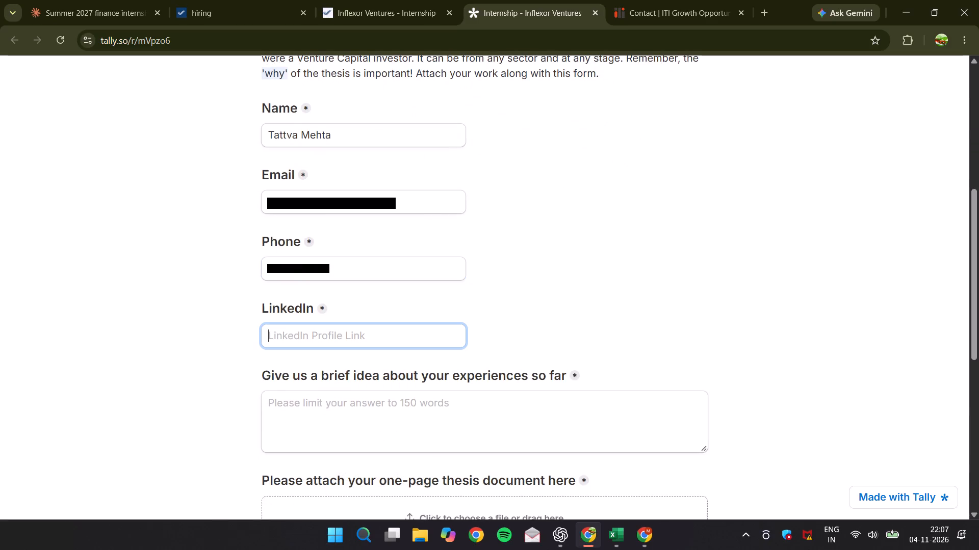
# Examine the ITI Growth Opportunities Fund contact page, including its office details and enquiry form.
pyautogui.click(712, 0)
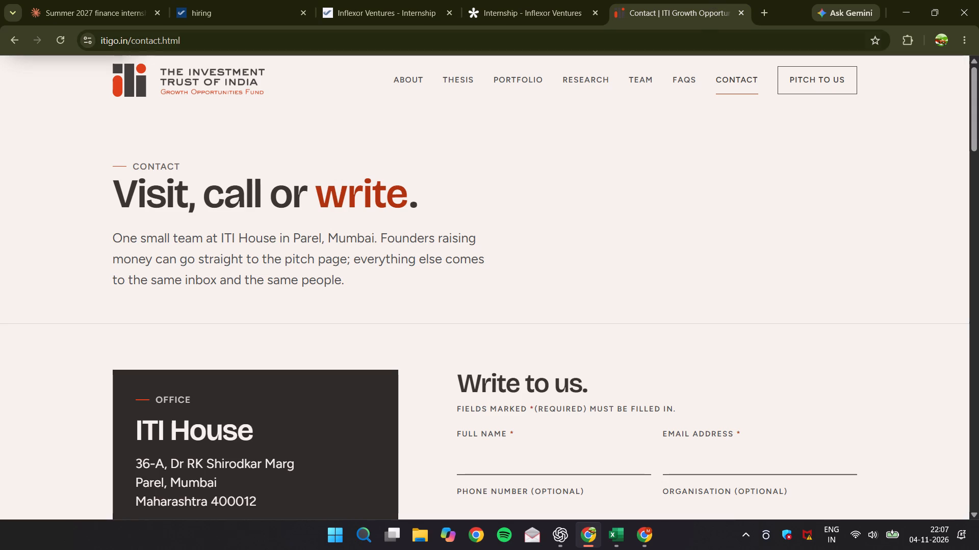
pyautogui.scroll(-6, 689, 148)
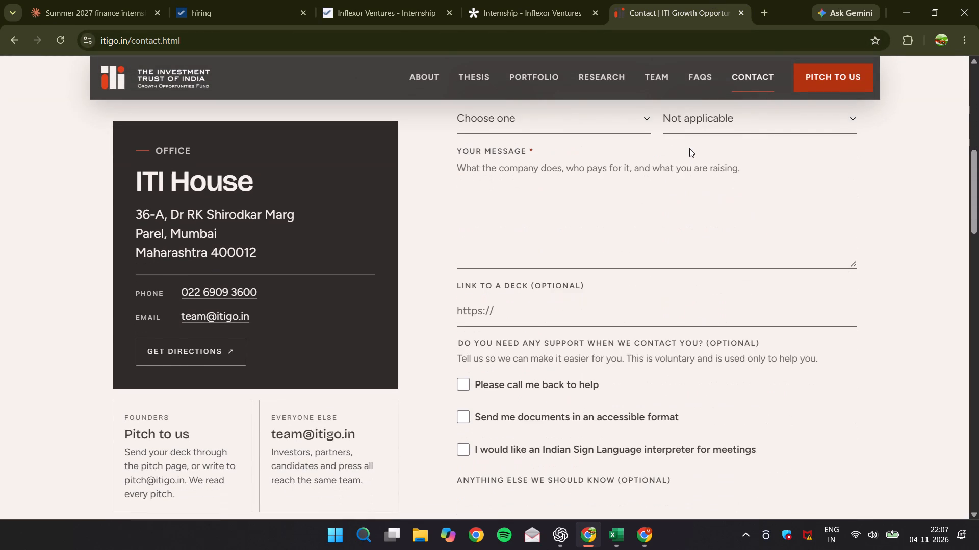
pyautogui.scroll(-2, 689, 148)
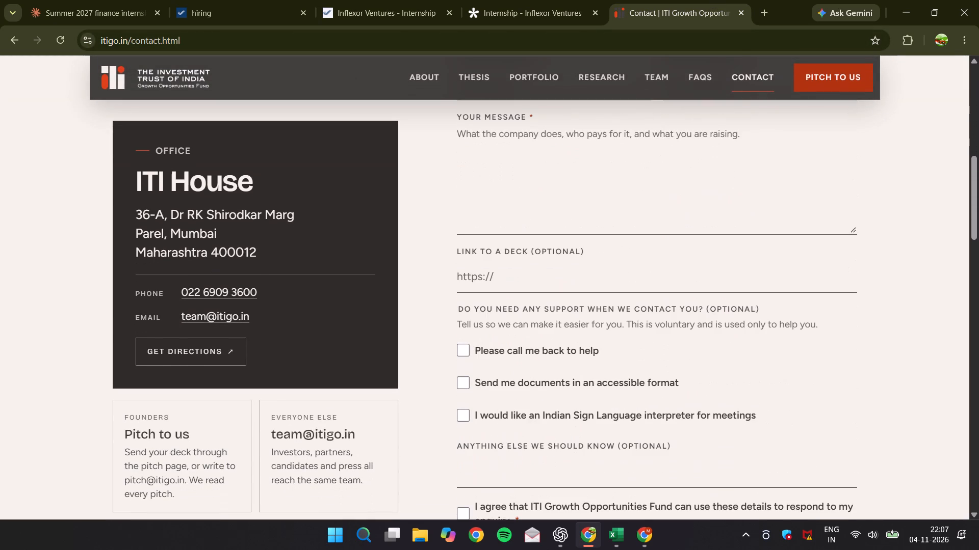
pyautogui.scroll(-7, 689, 148)
pyautogui.scroll(3, 689, 148)
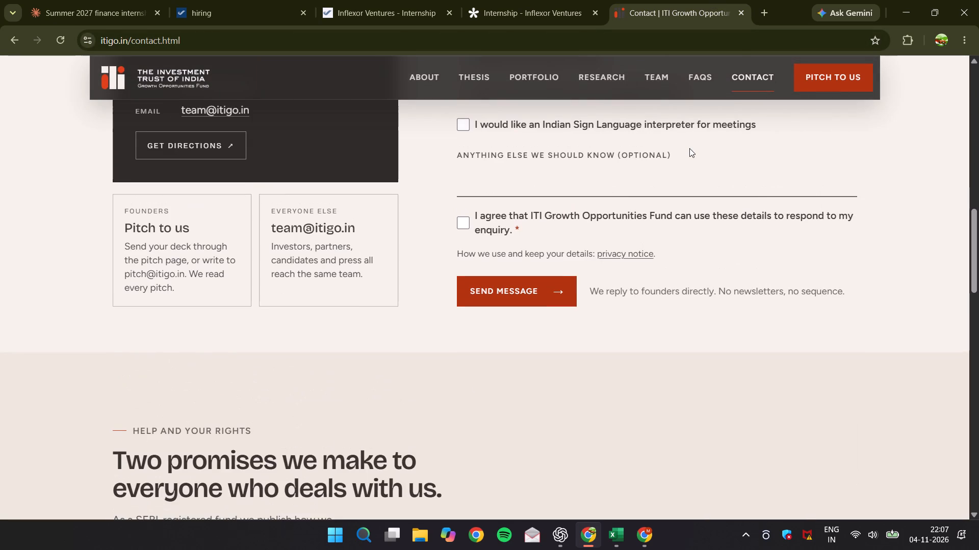
pyautogui.click(681, 26)
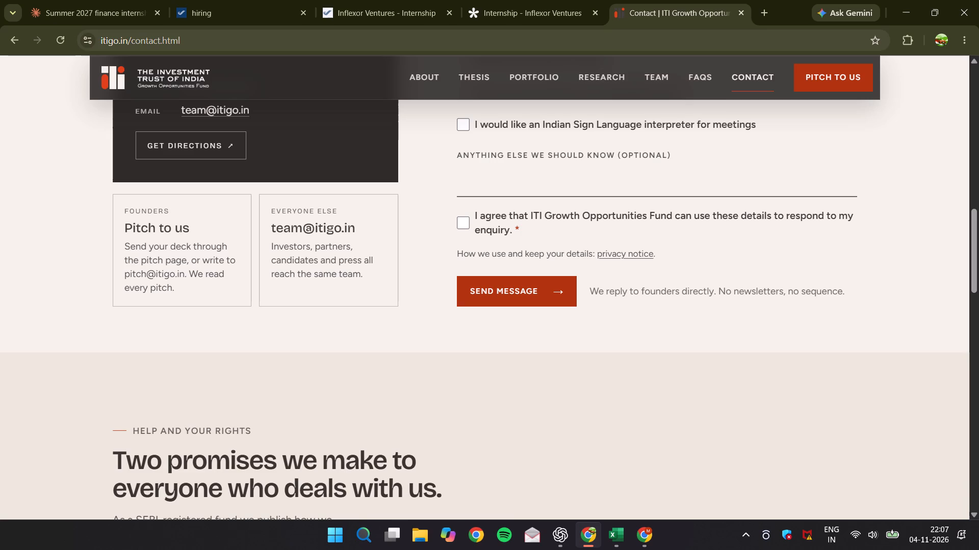
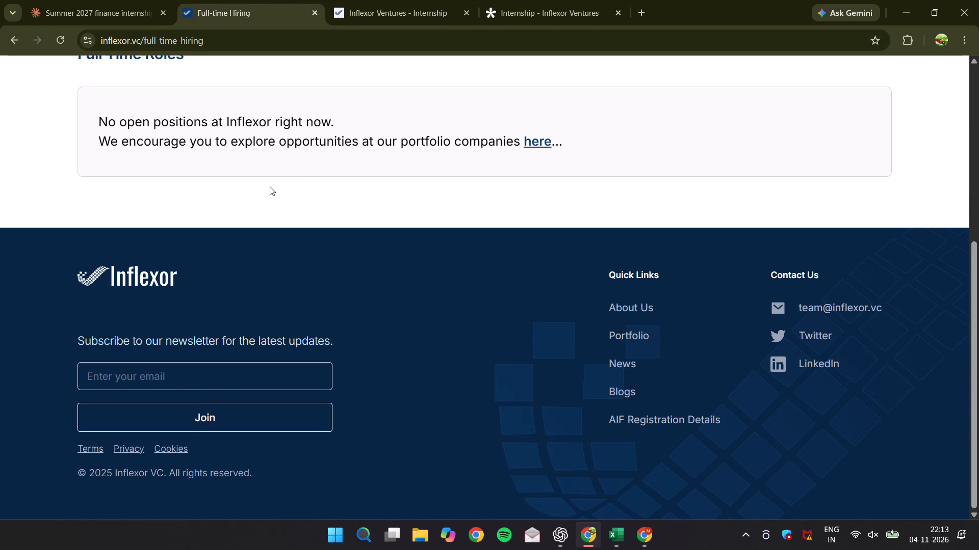
pyautogui.scroll(-2, 270, 186)
pyautogui.click(622, 342)
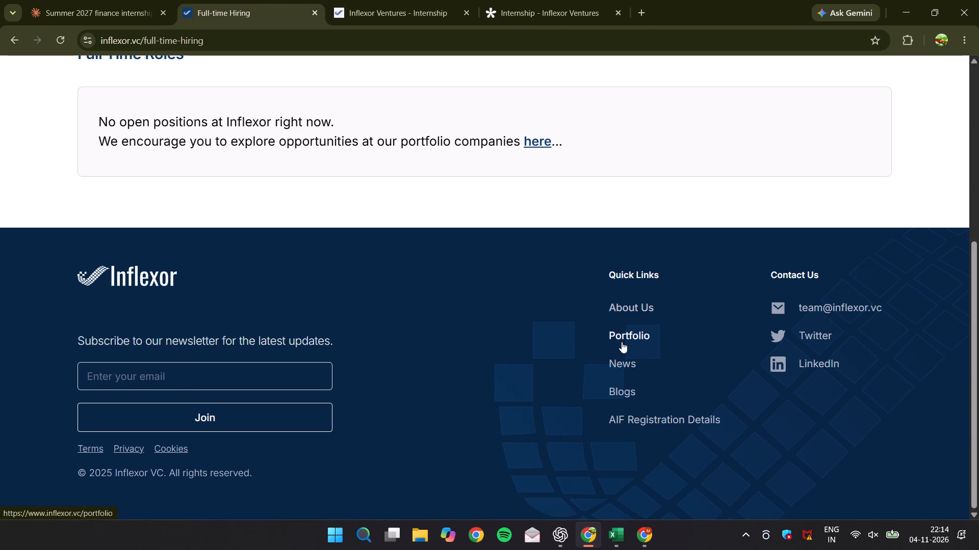
pyautogui.scroll(-2, 317, 328)
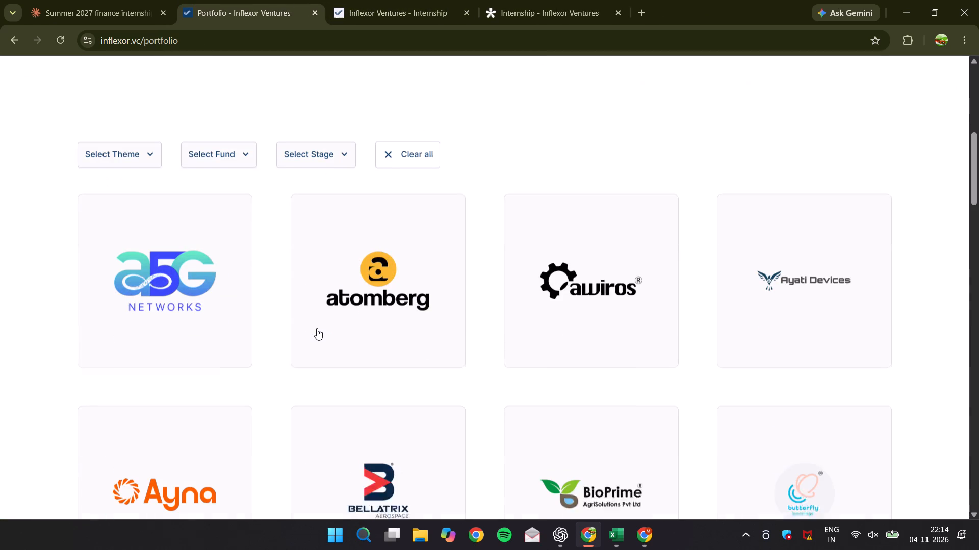
pyautogui.scroll(-2, 317, 328)
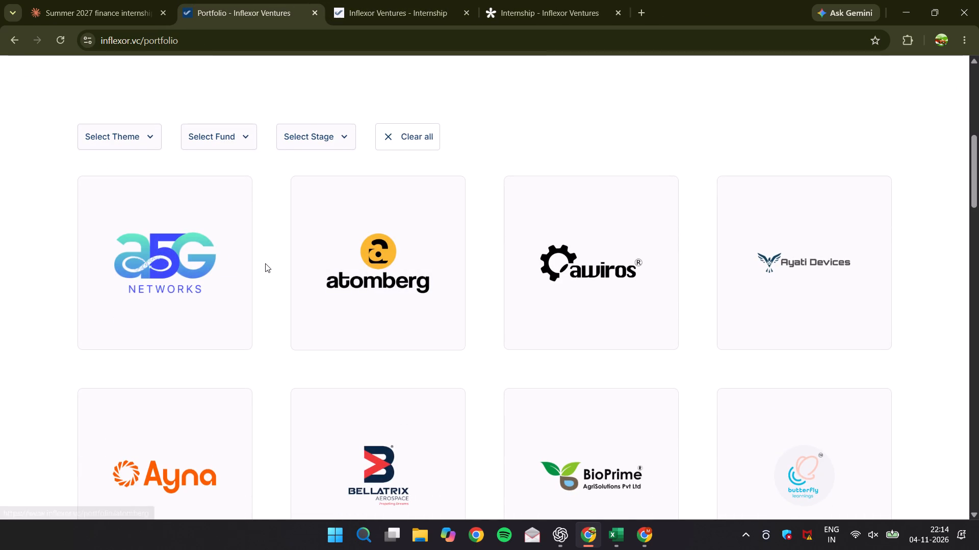
pyautogui.scroll(-3, 265, 263)
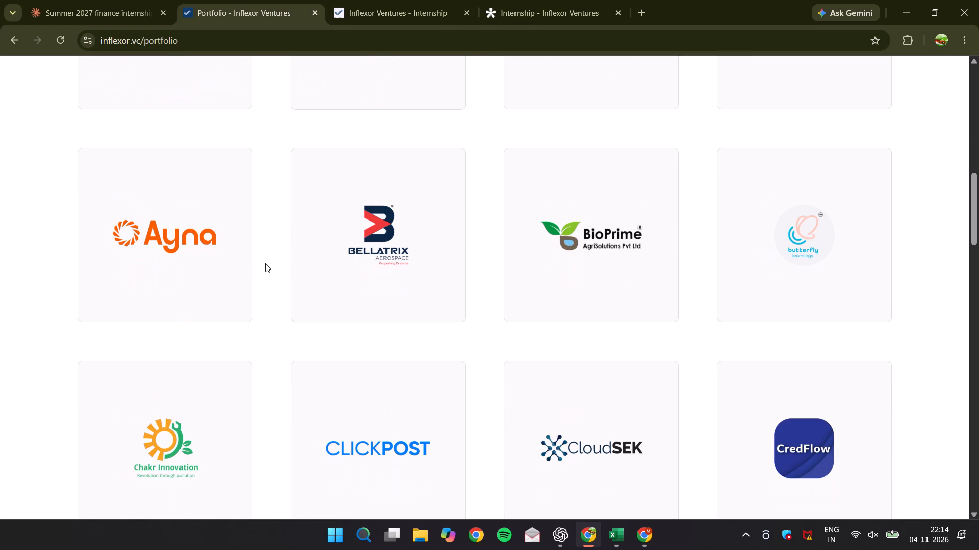
pyautogui.scroll(-1, 265, 263)
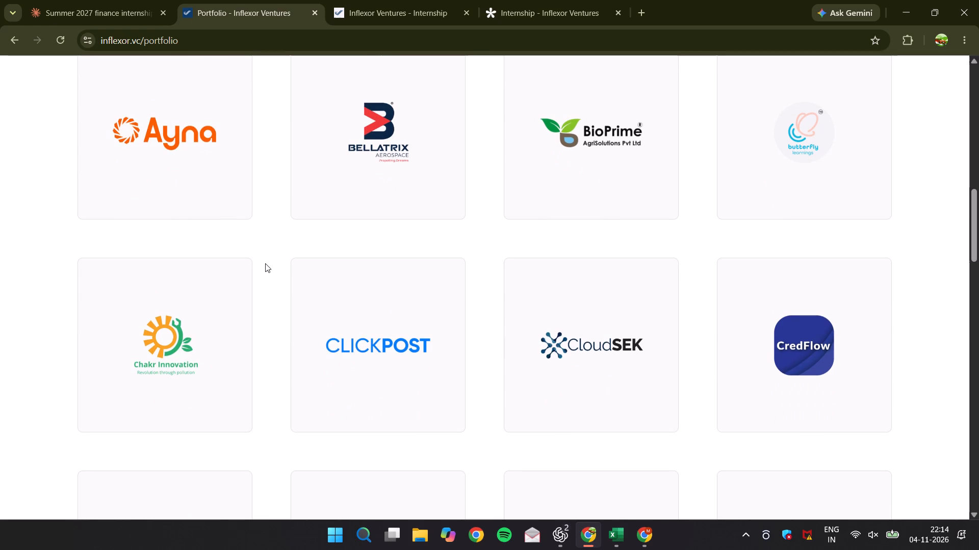
pyautogui.scroll(-2, 265, 263)
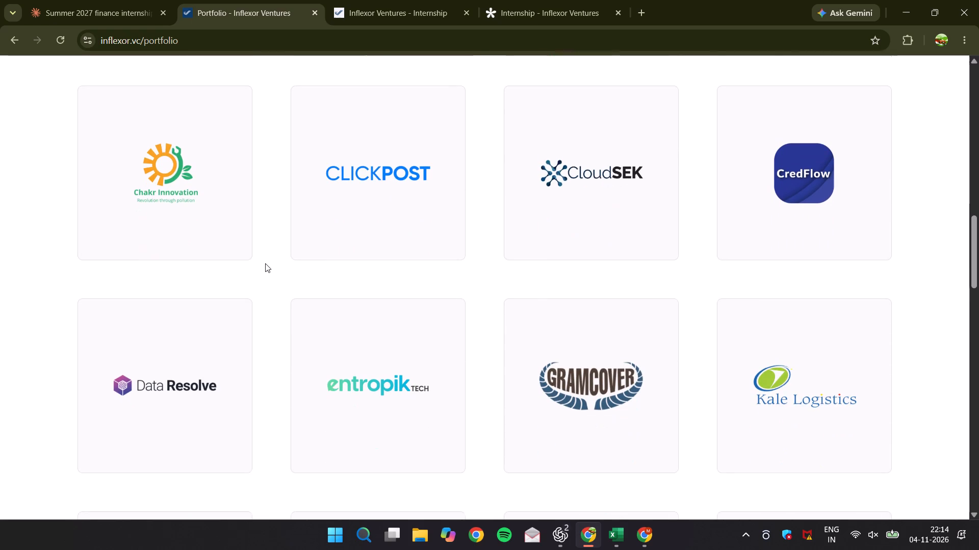
pyautogui.scroll(-2, 265, 263)
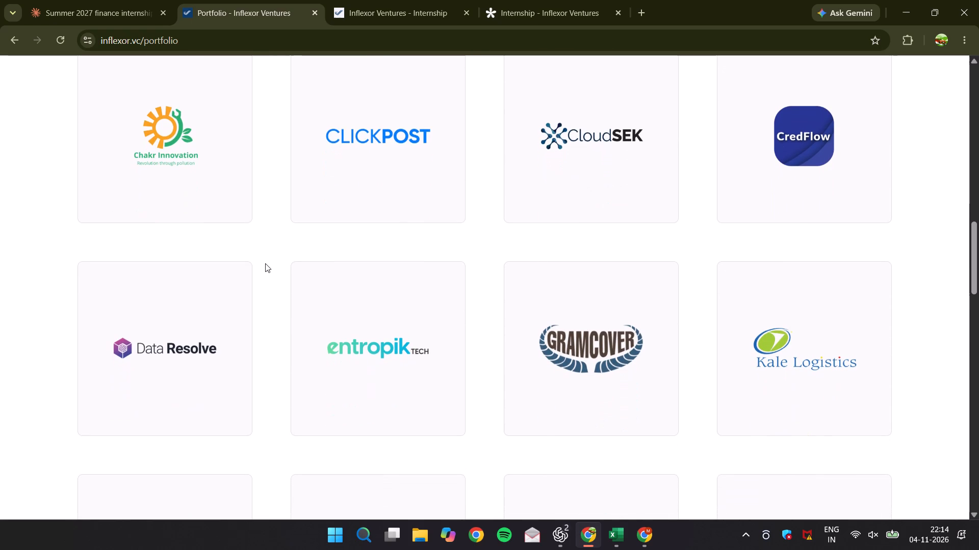
pyautogui.scroll(-3, 265, 263)
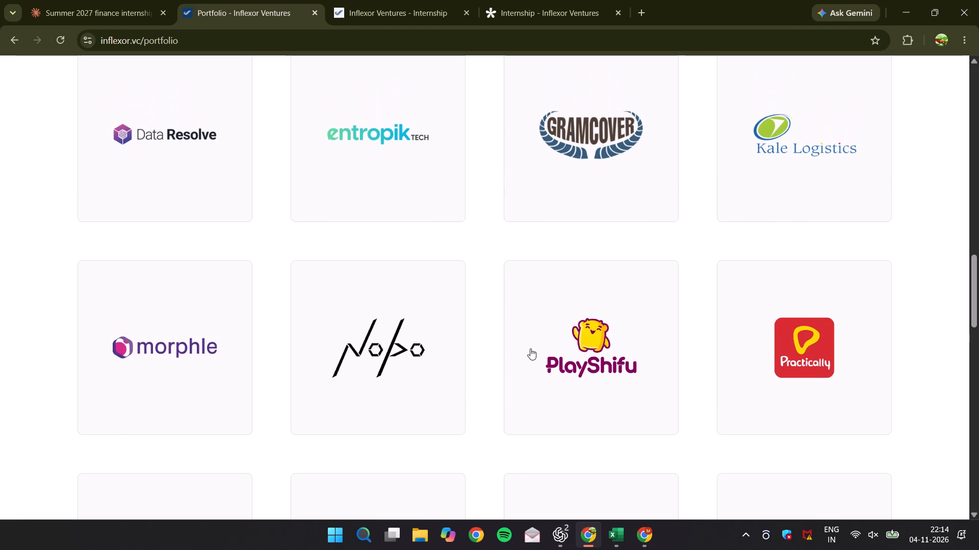
pyautogui.scroll(-2, 608, 402)
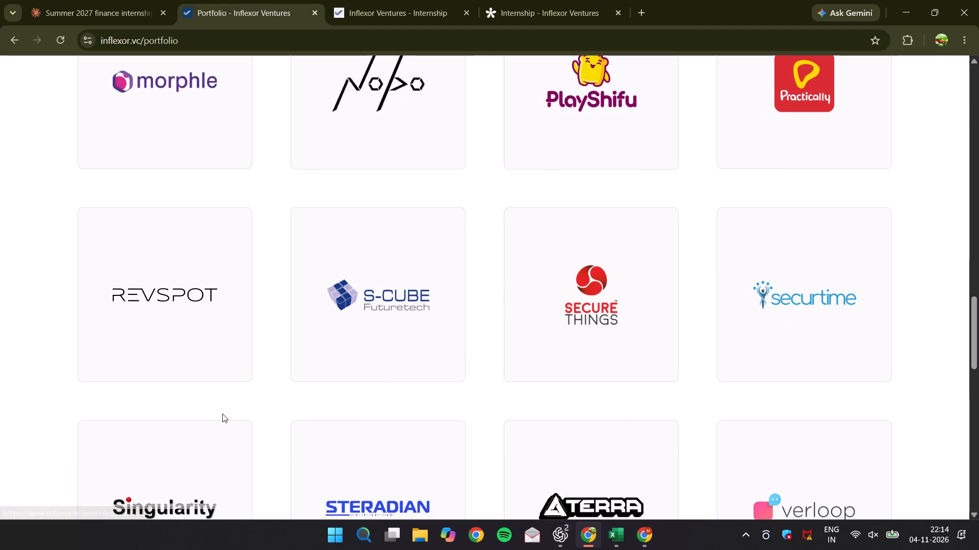
pyautogui.scroll(-1, 257, 411)
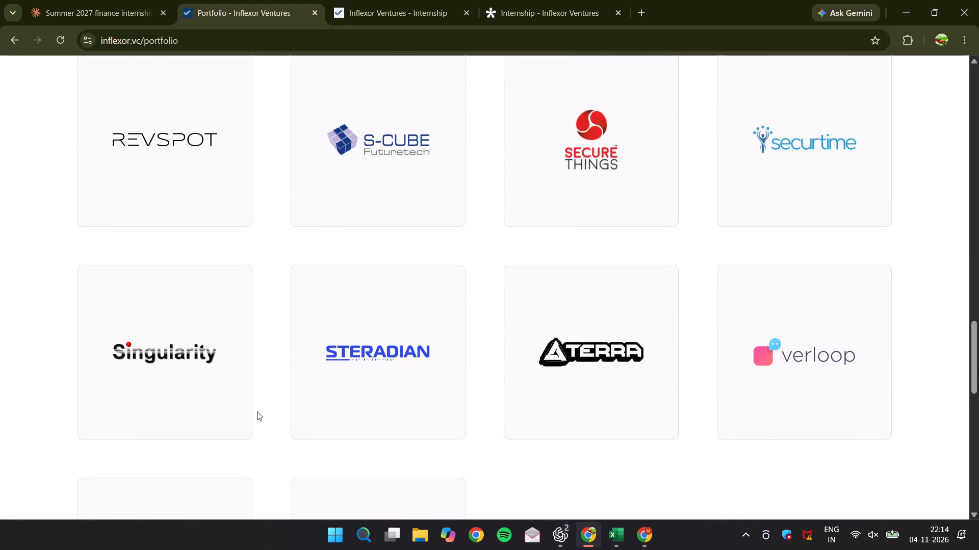
pyautogui.scroll(-8, 257, 411)
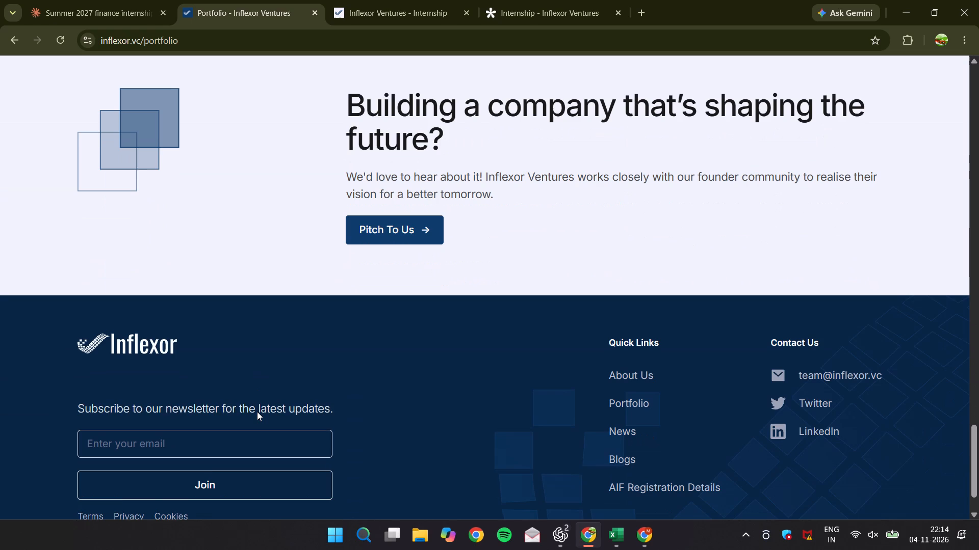
pyautogui.scroll(-7, 257, 411)
pyautogui.scroll(20, 257, 411)
pyautogui.scroll(9, 257, 411)
pyautogui.scroll(-2, 257, 411)
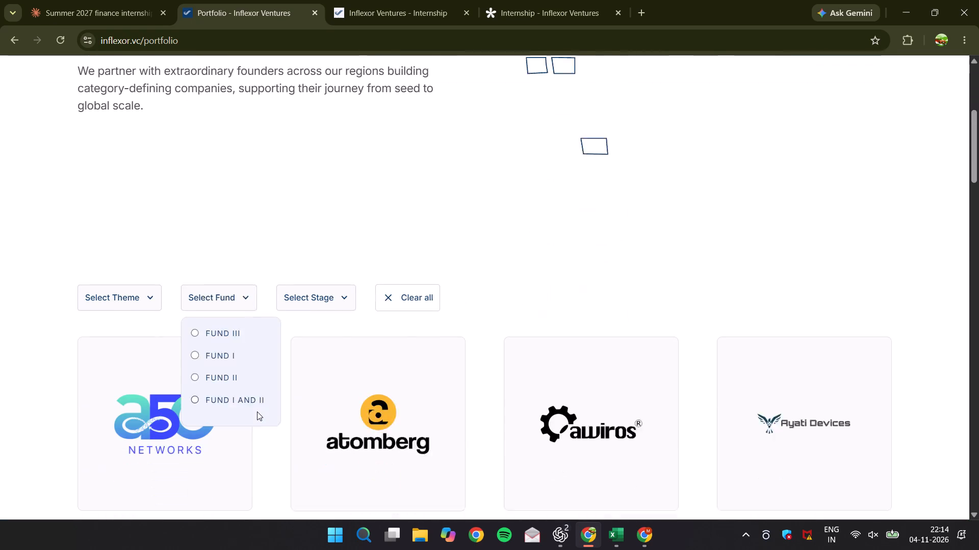
pyautogui.scroll(-1, 257, 411)
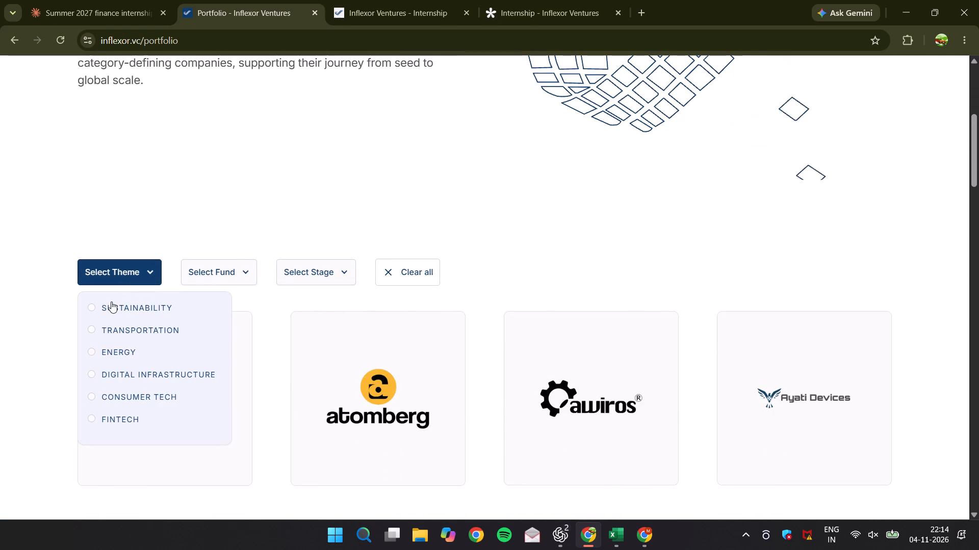
# Filter Inflexor's portfolio by the Fintech theme and open CredFlow's company profile.
pyautogui.click(95, 419)
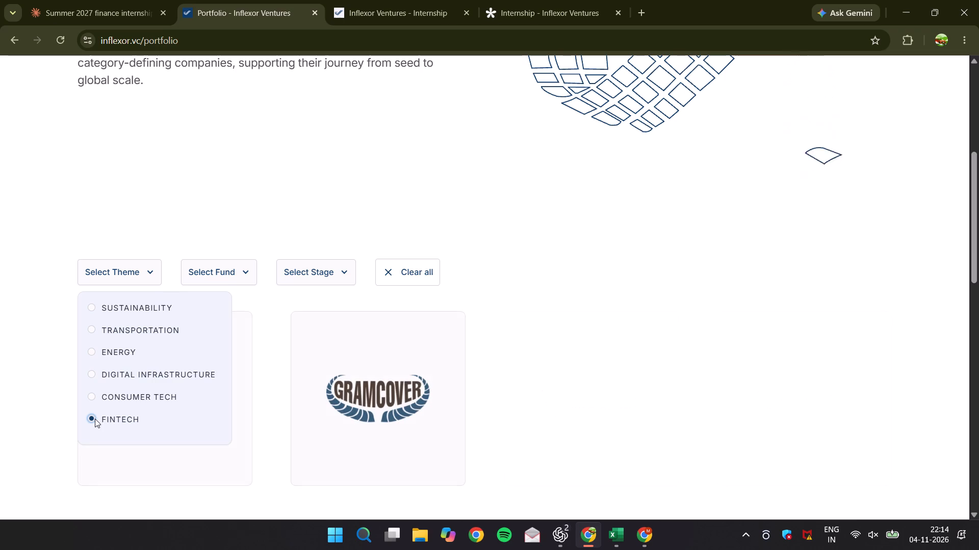
pyautogui.click(200, 381)
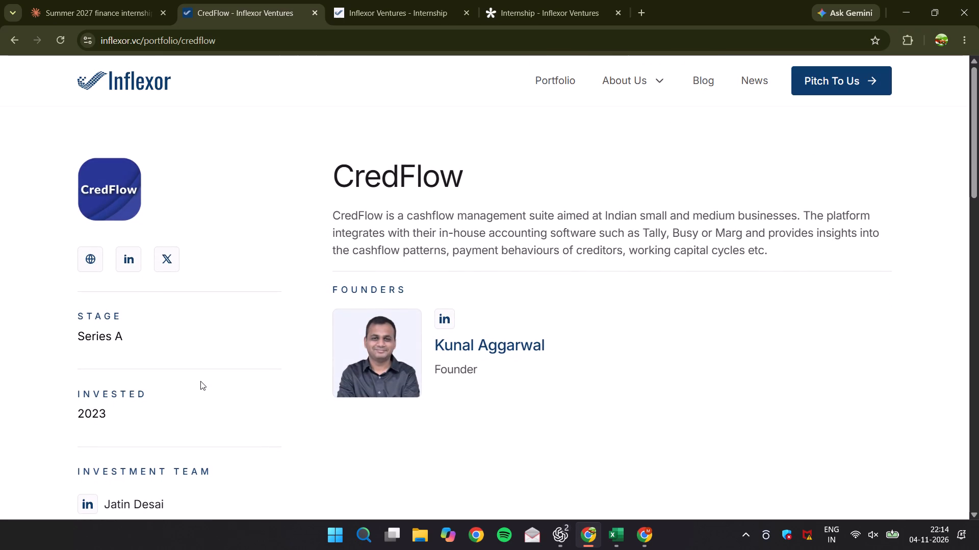
# Open the CredFlow founder's LinkedIn profile separately, examine the full Credflow experience entry, and open CredFlow's LinkedIn company page.
pyautogui.rightClick(444, 317)
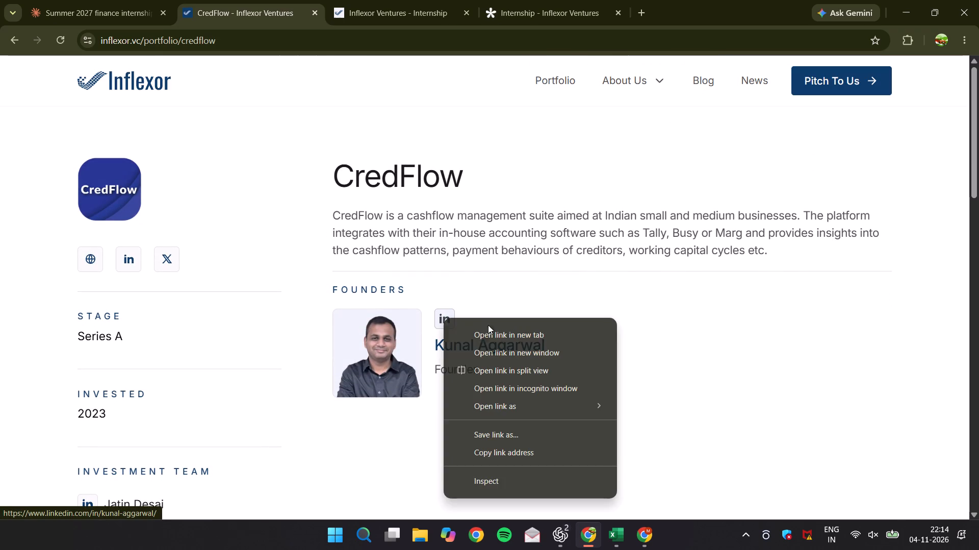
pyautogui.click(495, 332)
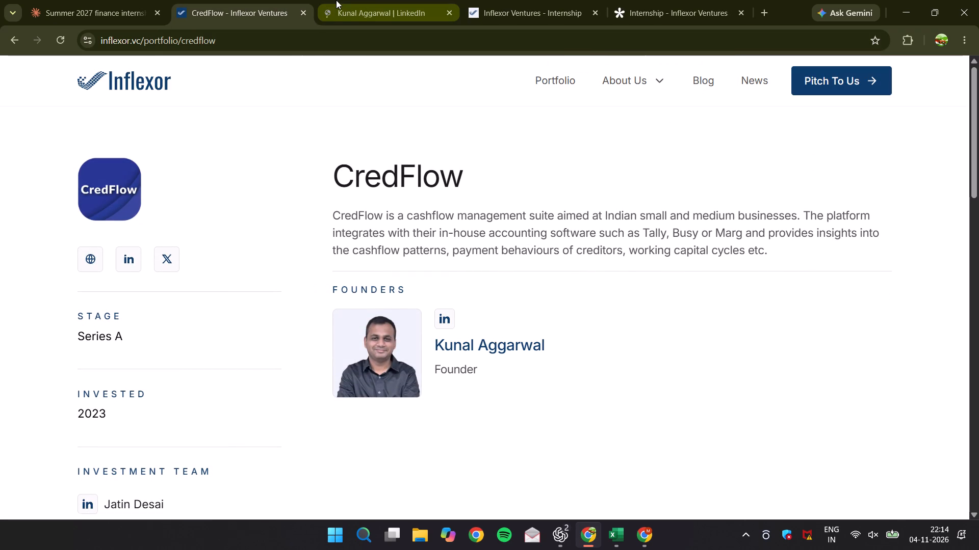
pyautogui.click(336, 0)
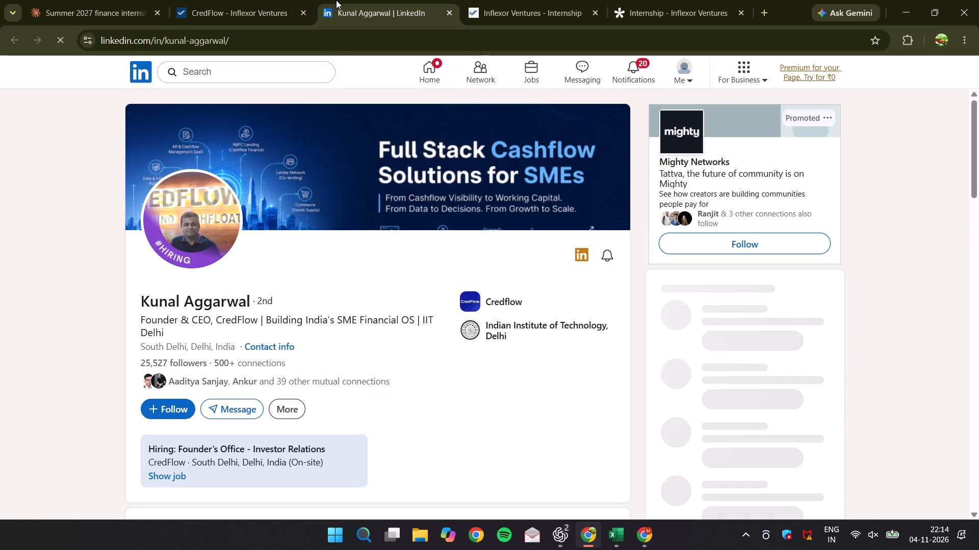
pyautogui.scroll(-5, 311, 370)
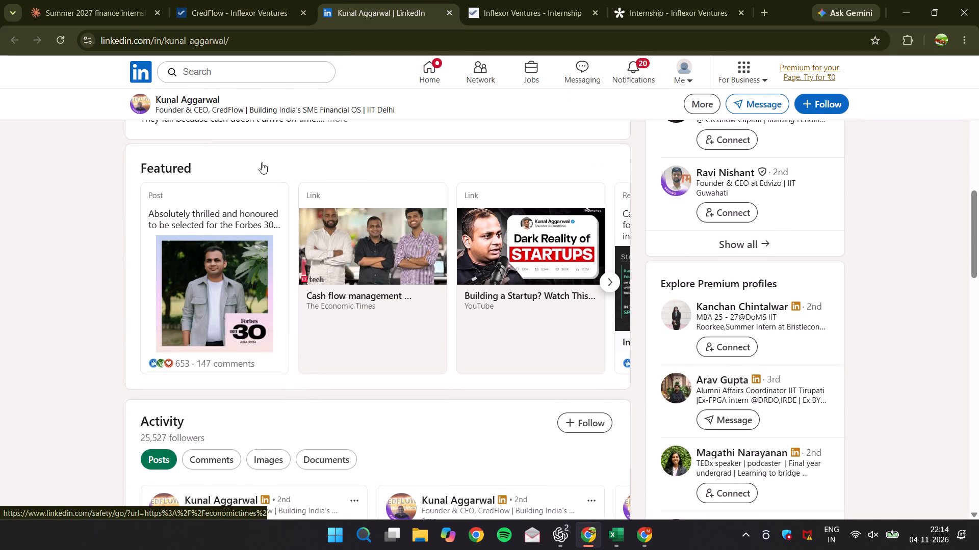
pyautogui.scroll(7, 262, 162)
pyautogui.scroll(-10, 262, 162)
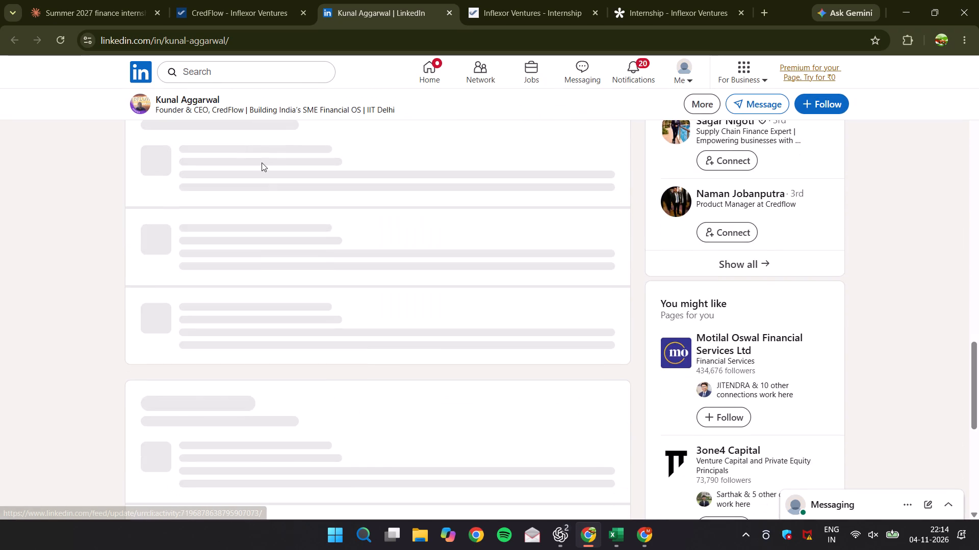
pyautogui.scroll(-3, 262, 162)
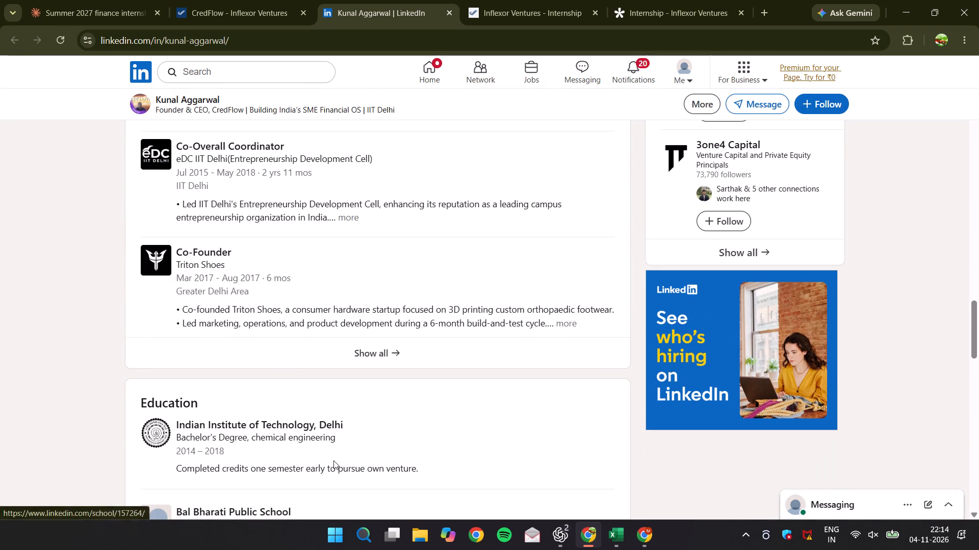
pyautogui.hscroll(-2, 333, 460)
pyautogui.scroll(2, 333, 460)
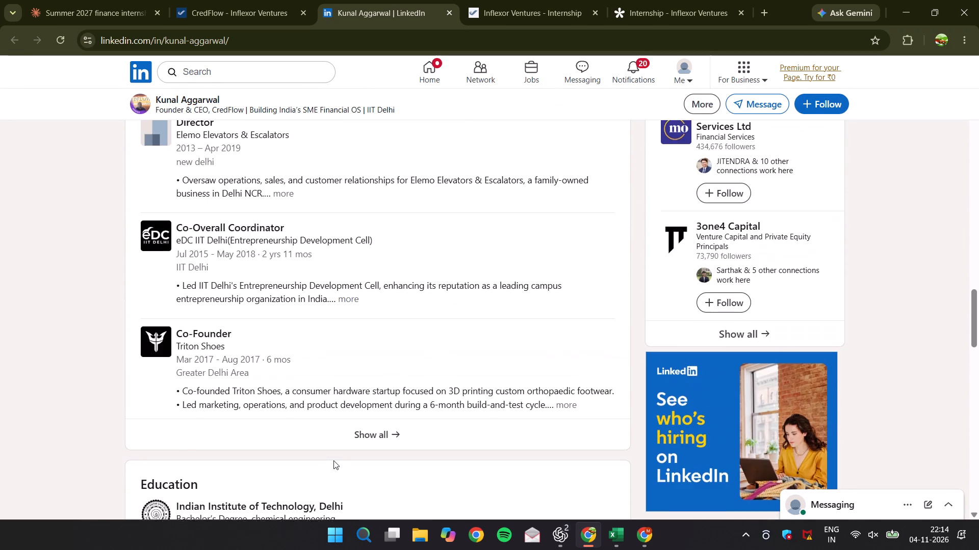
pyautogui.scroll(1, 333, 460)
pyautogui.scroll(2, 244, 254)
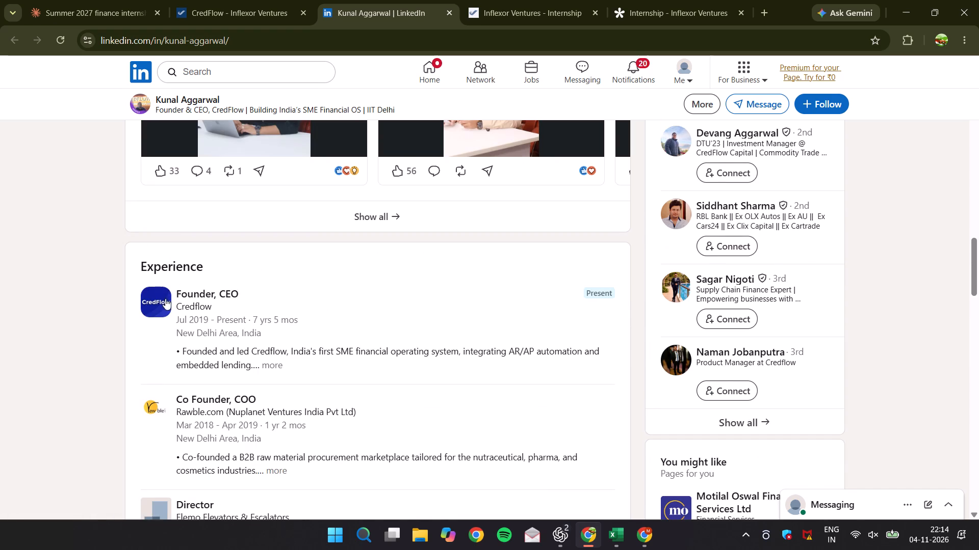
pyautogui.click(277, 365)
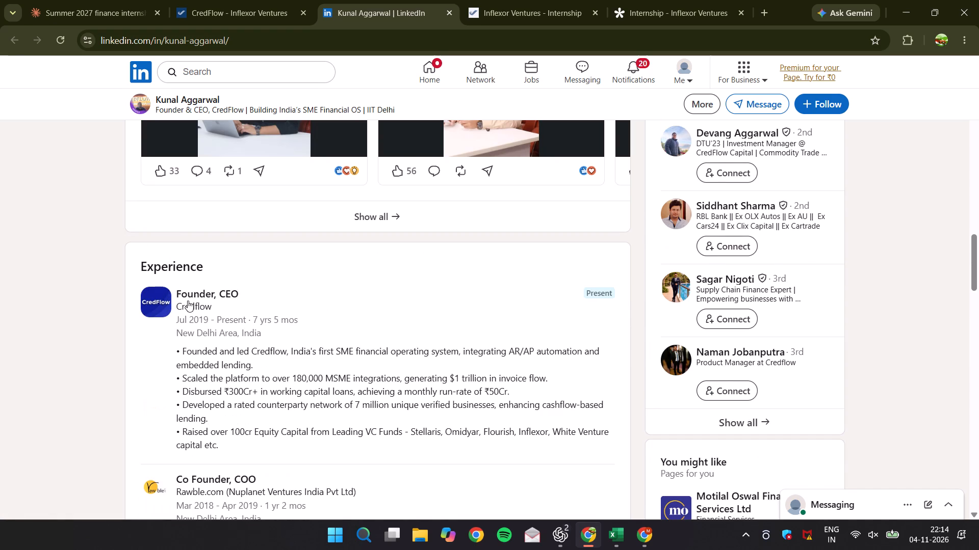
pyautogui.click(166, 298)
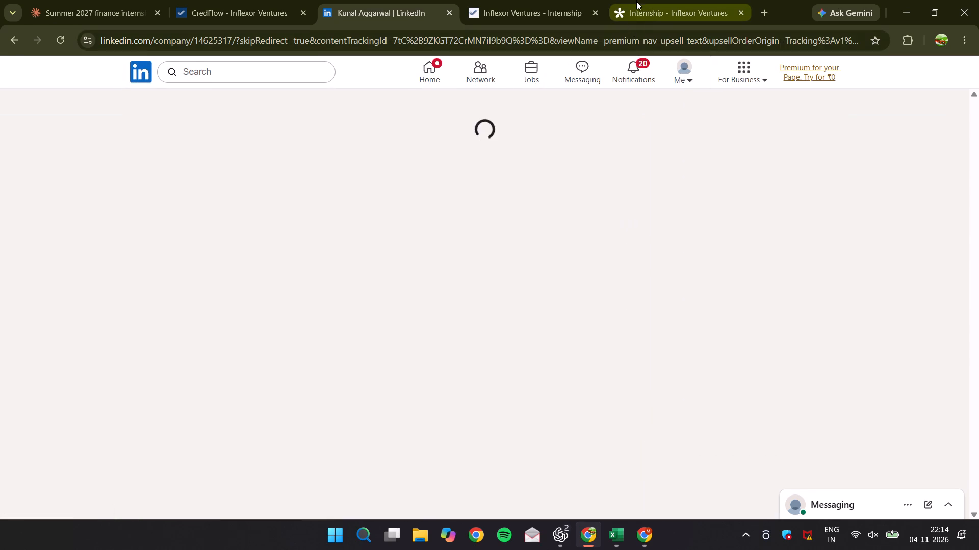
pyautogui.click(636, 0)
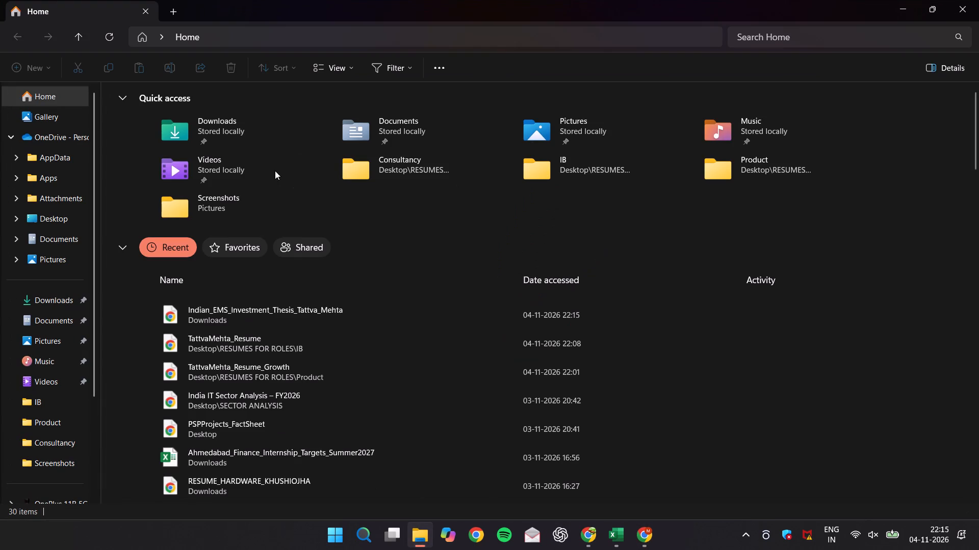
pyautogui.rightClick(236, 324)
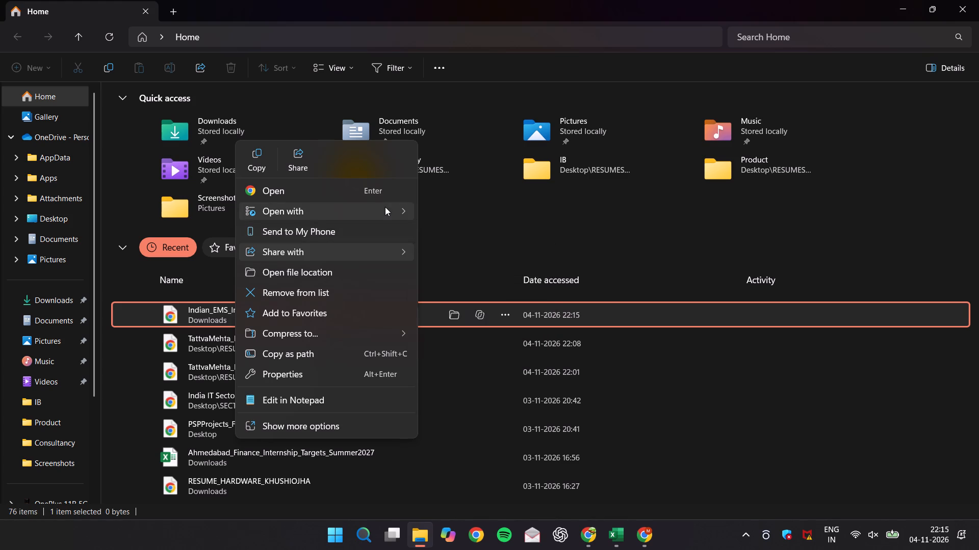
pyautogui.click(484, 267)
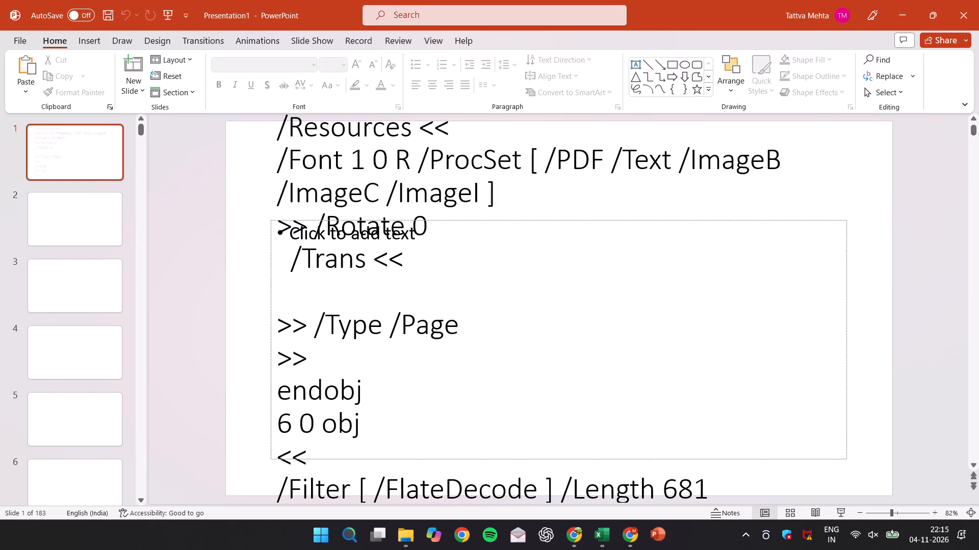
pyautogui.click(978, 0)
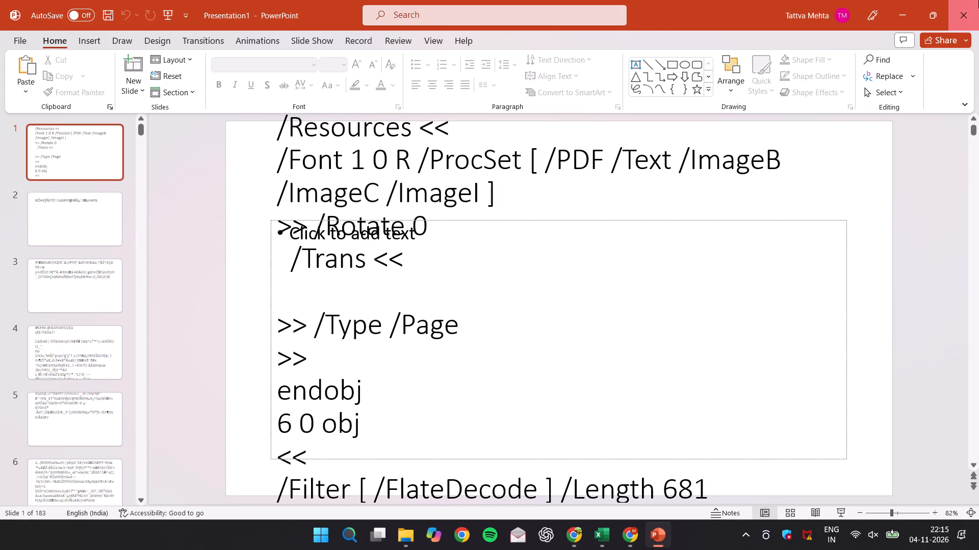
# Open the downloaded Indian EMS investment thesis PDF in Word, for this one time only.
pyautogui.rightClick(340, 317)
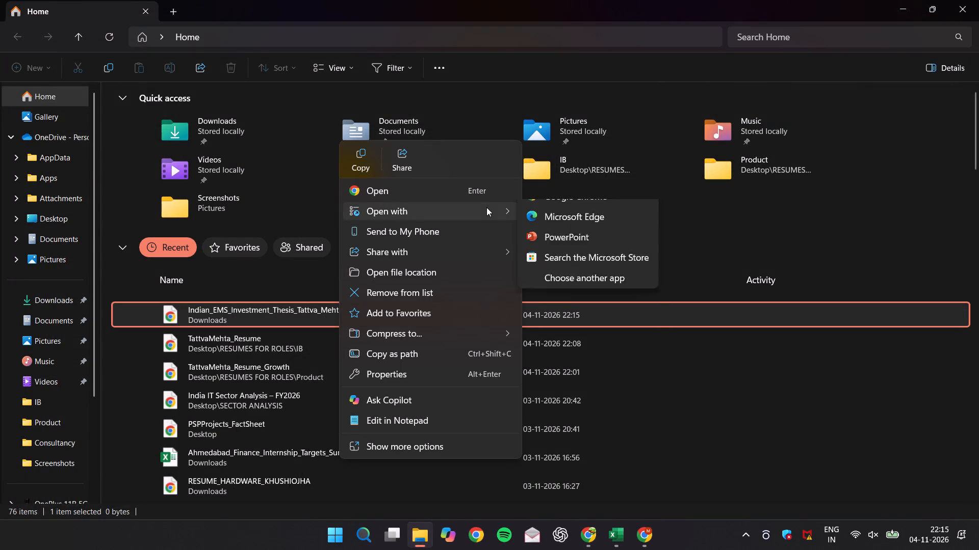
pyautogui.click(587, 323)
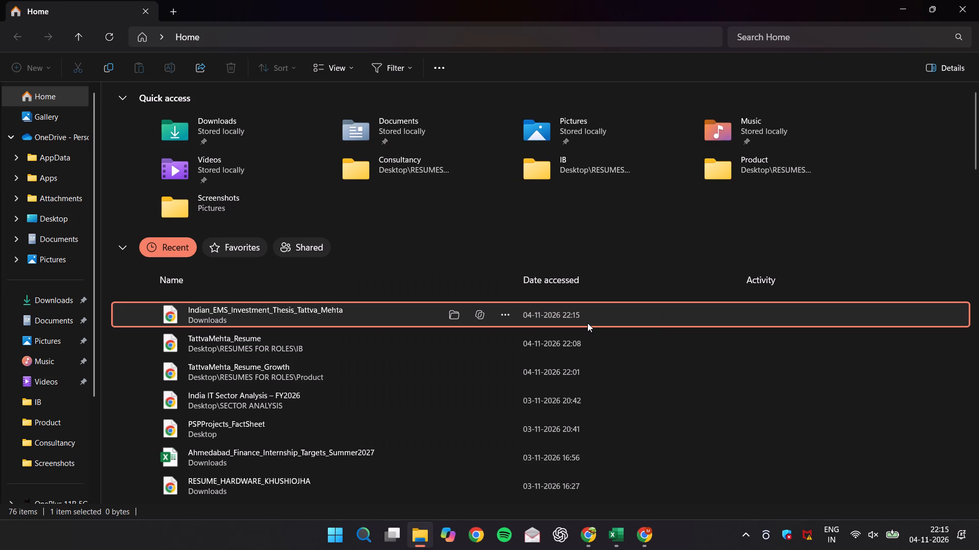
pyautogui.scroll(-5, 587, 323)
pyautogui.click(506, 336)
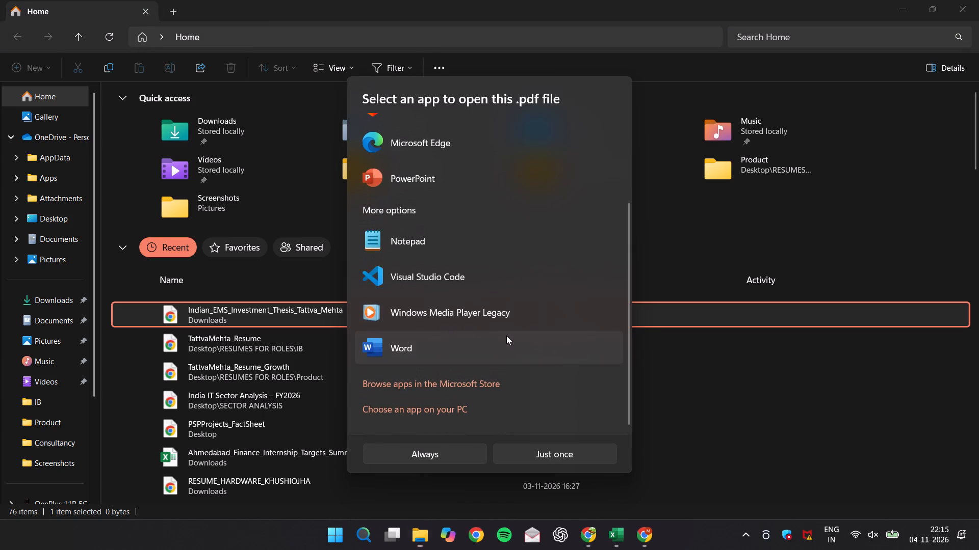
pyautogui.click(561, 460)
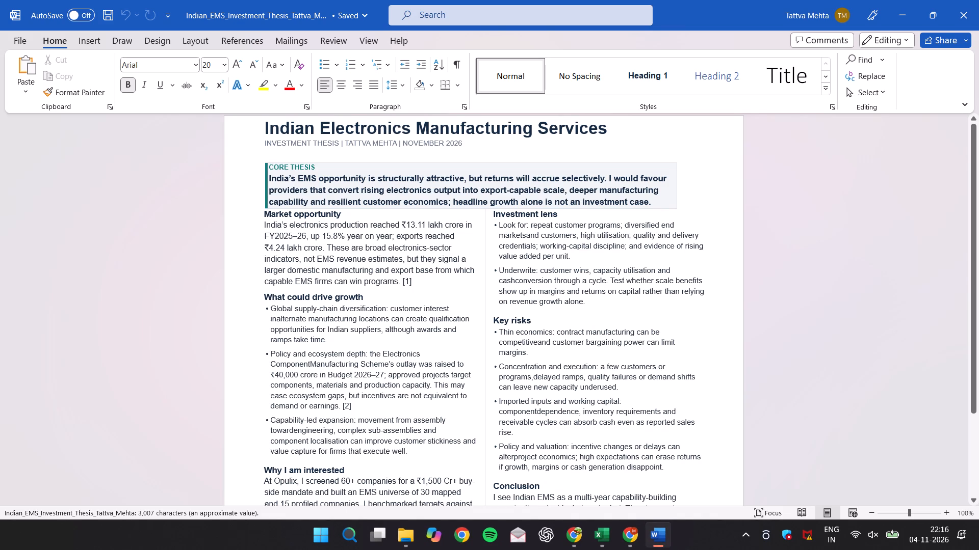
# Under Sources, remove the gap after the first "Official source" and place the [2] PIB citation on its own line.
pyautogui.scroll(-5, 503, 436)
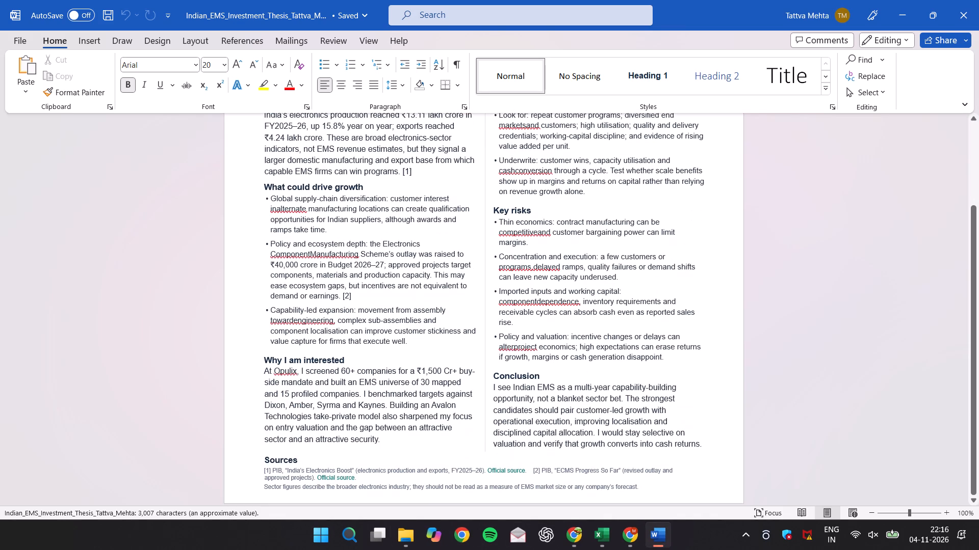
pyautogui.scroll(-1, 503, 436)
pyautogui.click(532, 467)
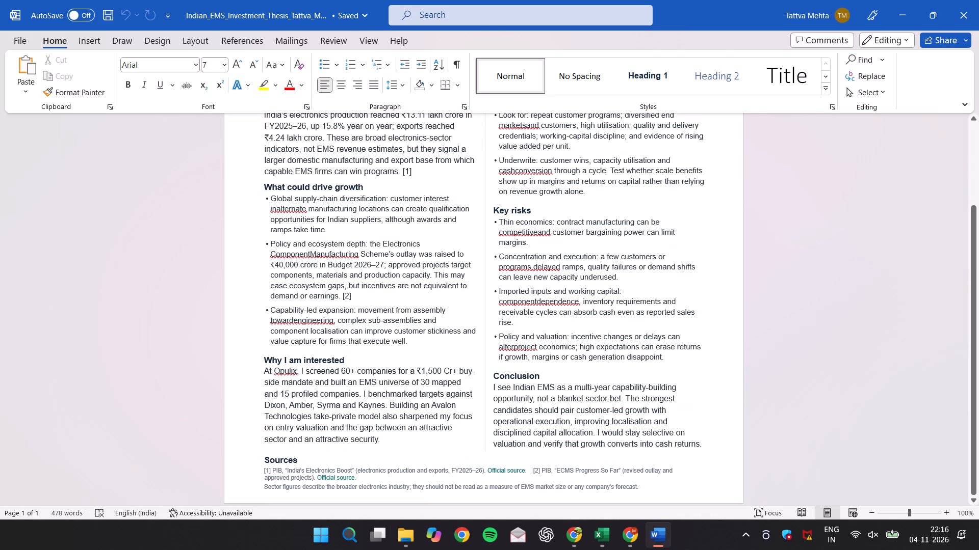
pyautogui.hotkey('shift', 'Return')
pyautogui.press('BackSpace')
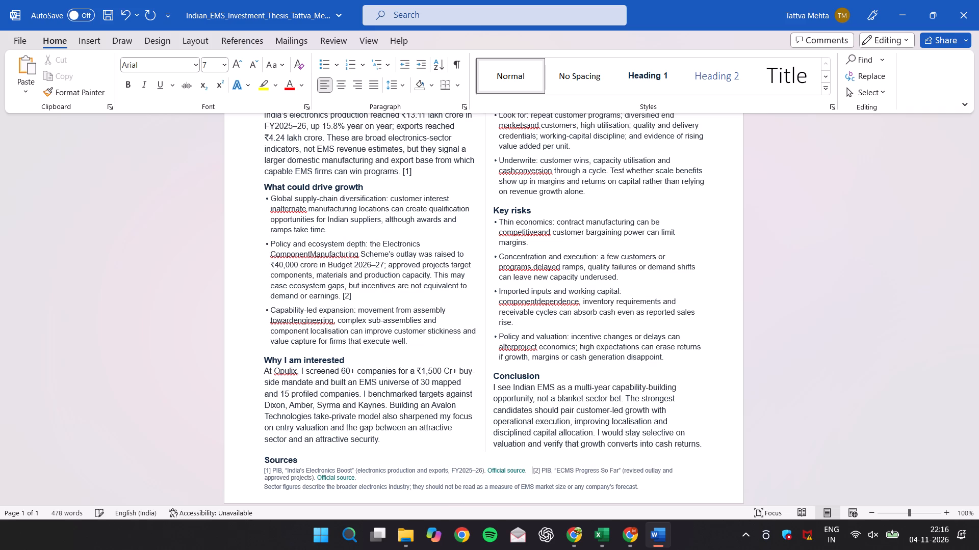
pyautogui.press('BackSpace')
pyautogui.press('BackSpace')
pyautogui.press('BackSpace')
pyautogui.press('BackSpace')
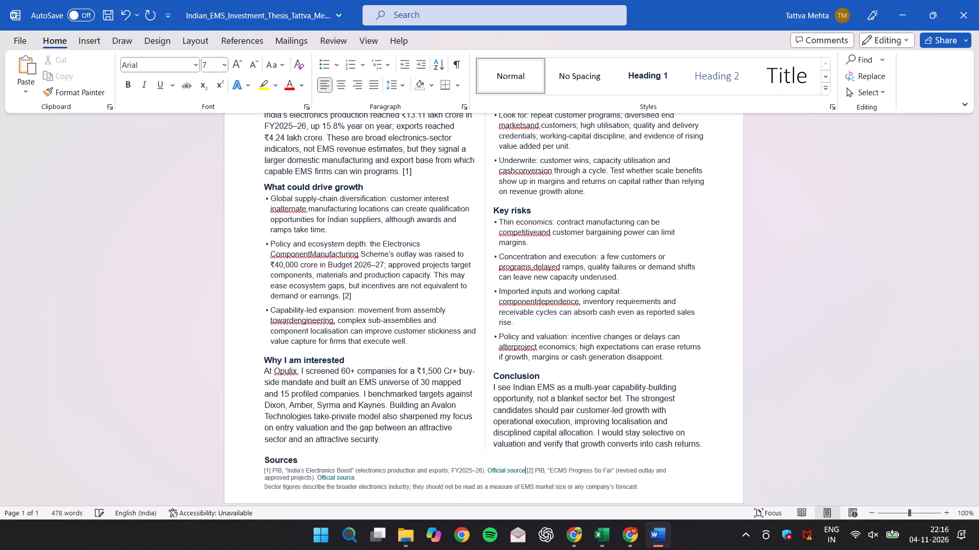
pyautogui.press('Delete')
pyautogui.press('Return')
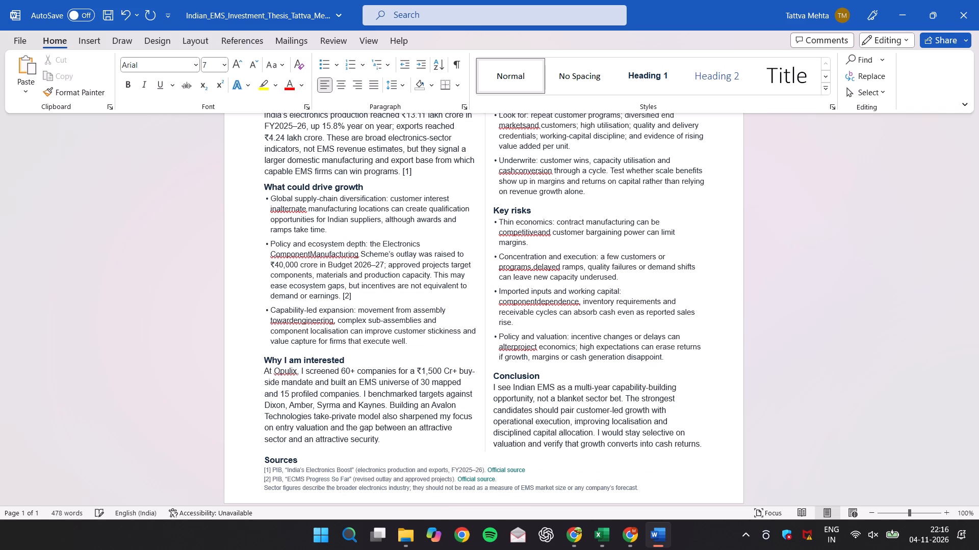
# Add an asterisk before the "Sector figures describe the broader electronics industry" note, keeping the note on its own line.
pyautogui.press('Down')
pyautogui.press('*')
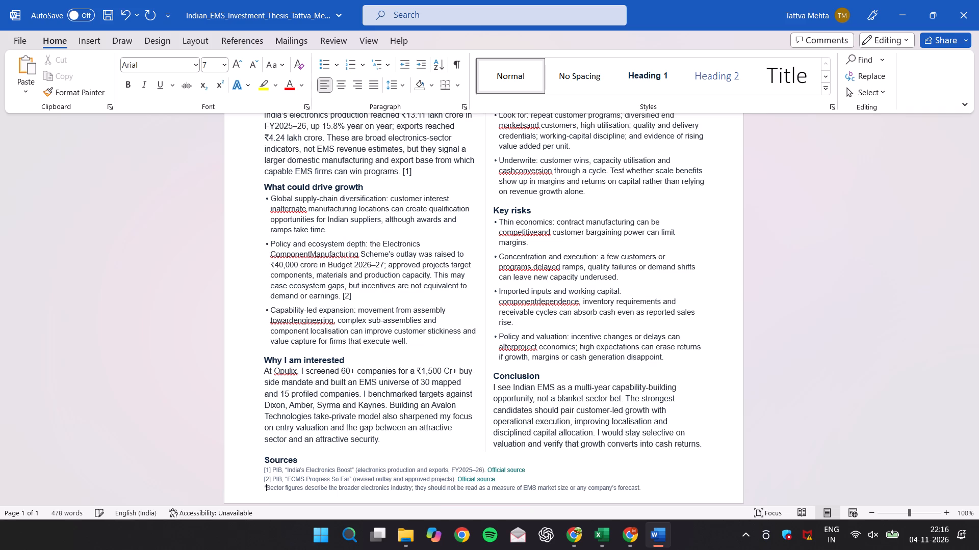
pyautogui.press('Left')
pyautogui.press('BackSpace')
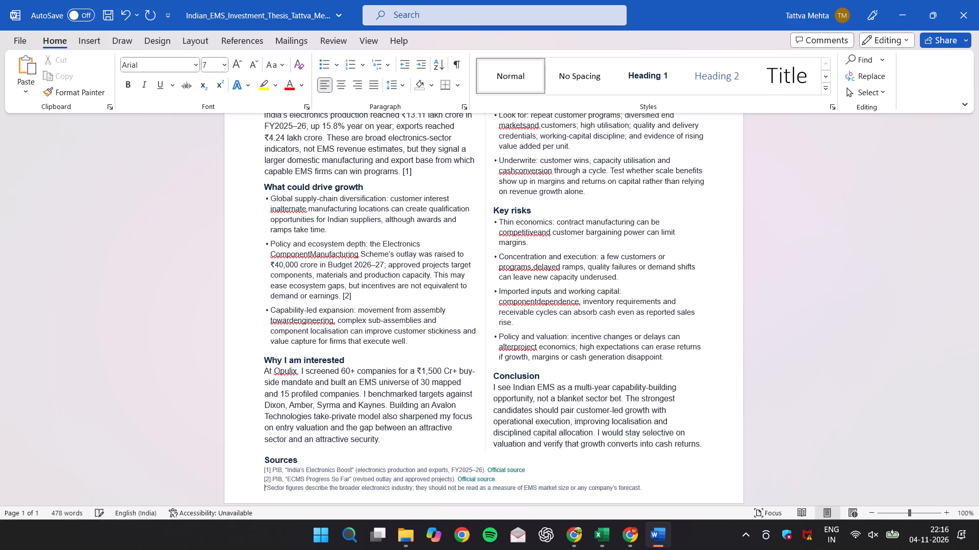
pyautogui.press('BackSpace')
pyautogui.press('Return')
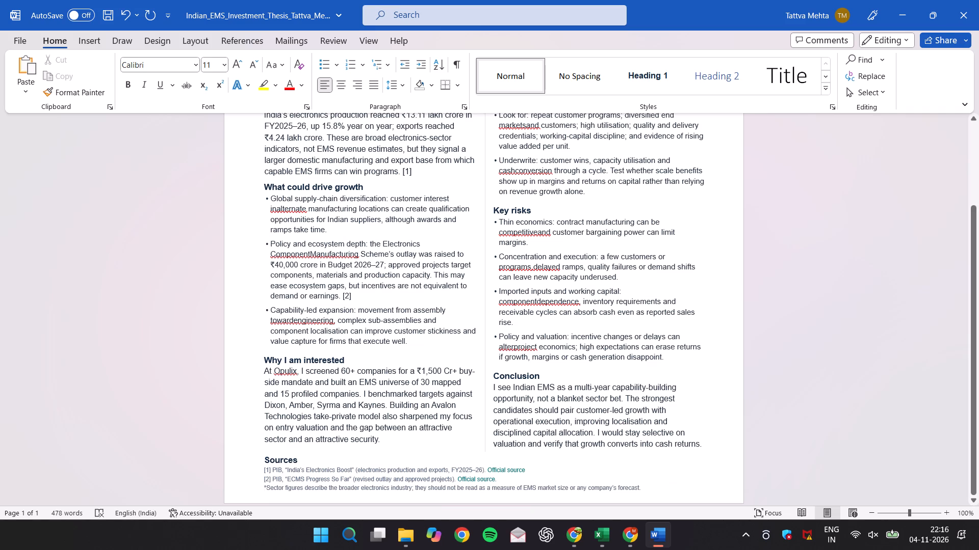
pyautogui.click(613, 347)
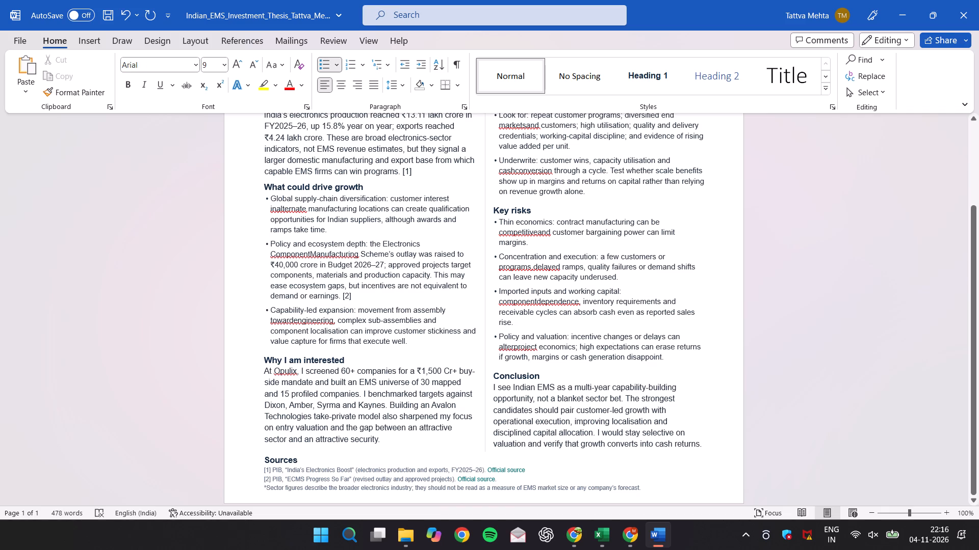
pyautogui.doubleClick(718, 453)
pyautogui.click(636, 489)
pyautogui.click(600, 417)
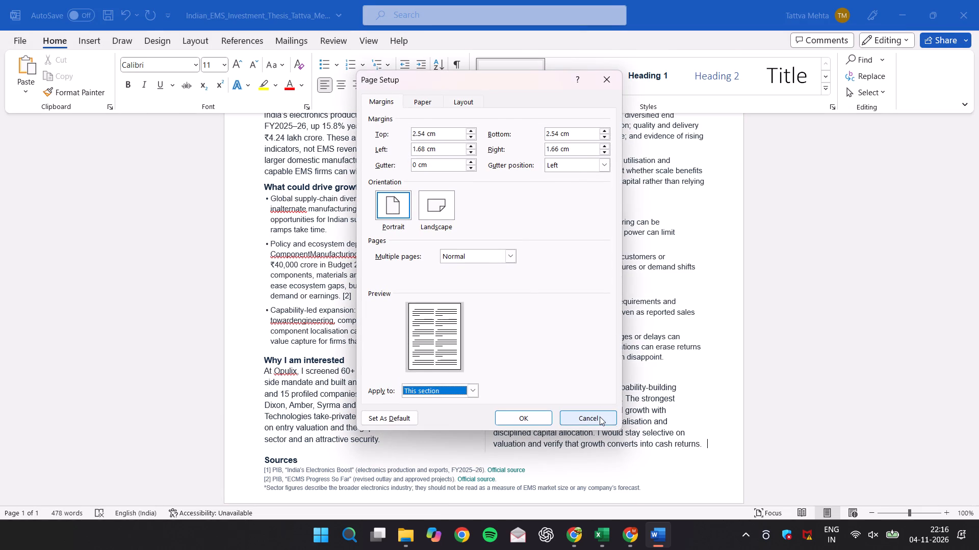
# Change the font of the whole thesis, from the title through the closing note, to Times New Roman.
pyautogui.moveTo(663, 502); pyautogui.dragTo(668, 486)
pyautogui.moveTo(668, 486); pyautogui.dragTo(653, 490)
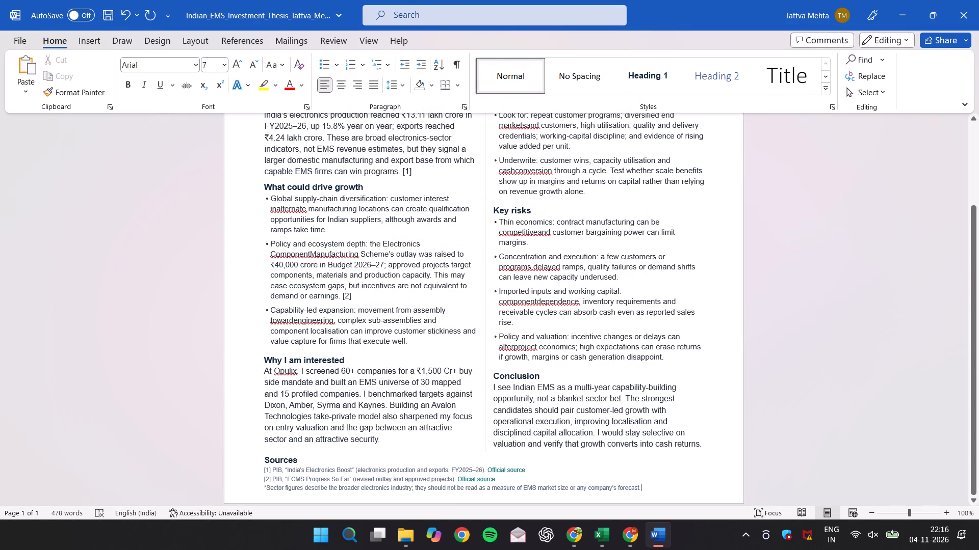
pyautogui.moveTo(653, 490); pyautogui.dragTo(401, 67)
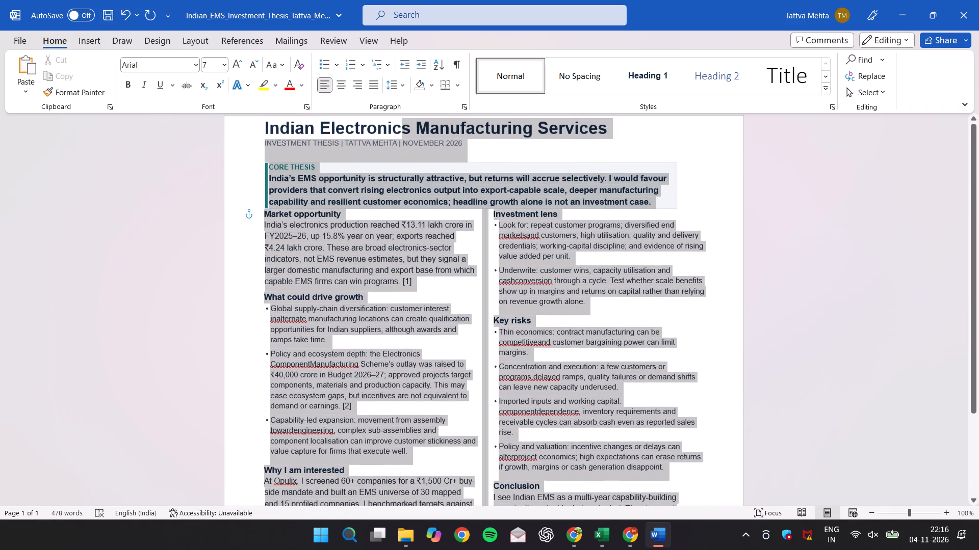
pyautogui.moveTo(401, 67); pyautogui.dragTo(224, 114)
pyautogui.moveTo(171, 74); pyautogui.dragTo(176, 67)
pyautogui.click(176, 67)
pyautogui.press('t')
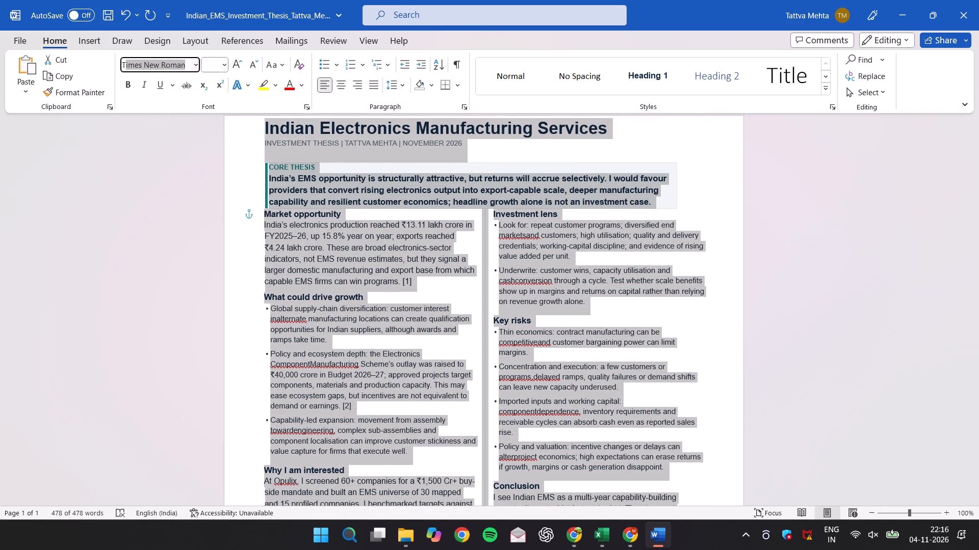
pyautogui.press('Return')
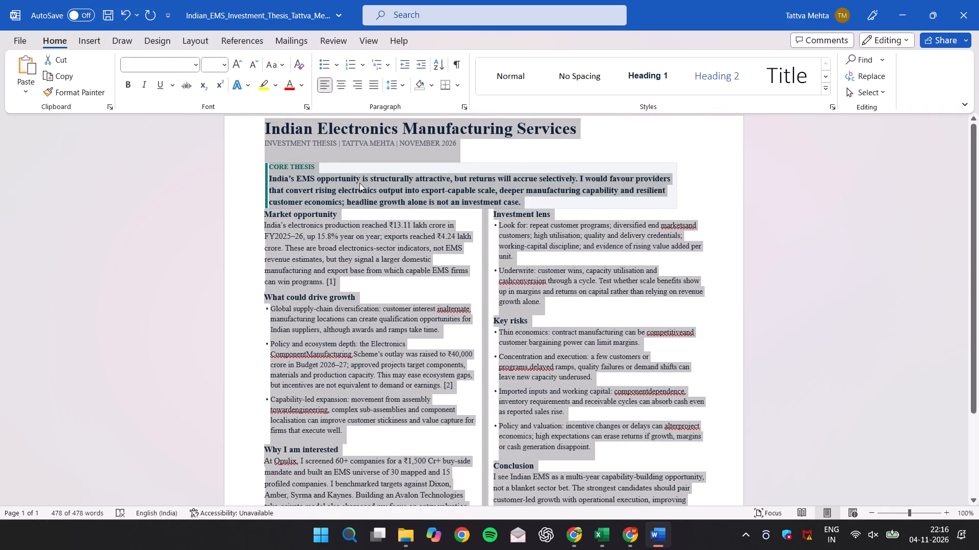
pyautogui.click(359, 183)
pyautogui.click(346, 172)
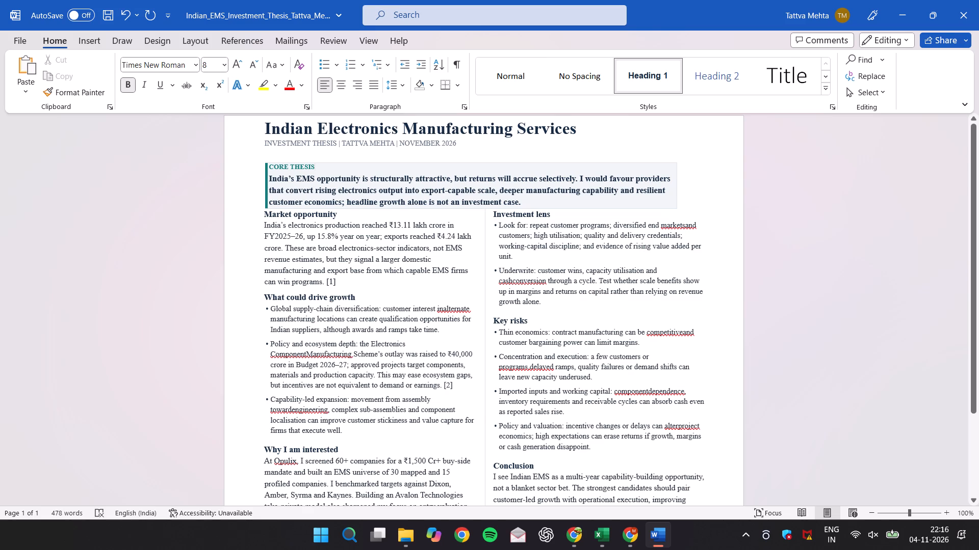
# Extend the Core Thesis box by moving its left border outward past the text margin.
pyautogui.moveTo(266, 183); pyautogui.dragTo(173, 187)
# Bring the Core Thesis box's left border back inward to the text margin, undoing its outward extension.
pyautogui.rightClick(251, 193)
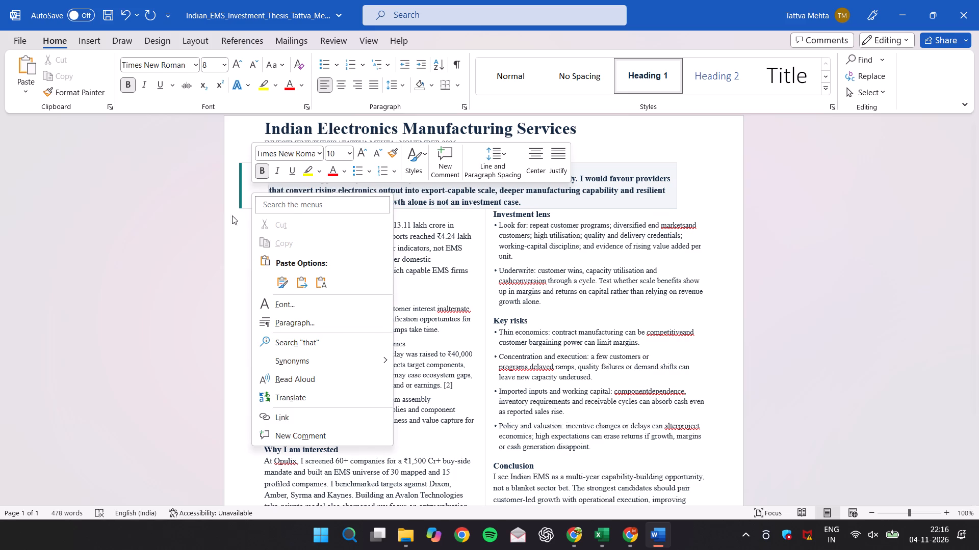
pyautogui.click(224, 223)
pyautogui.click(224, 223)
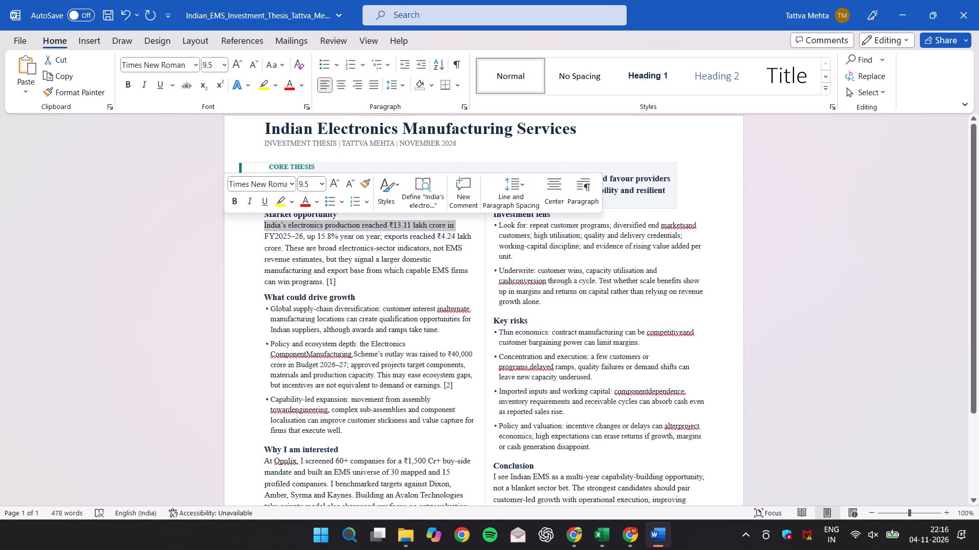
pyautogui.click(647, 205)
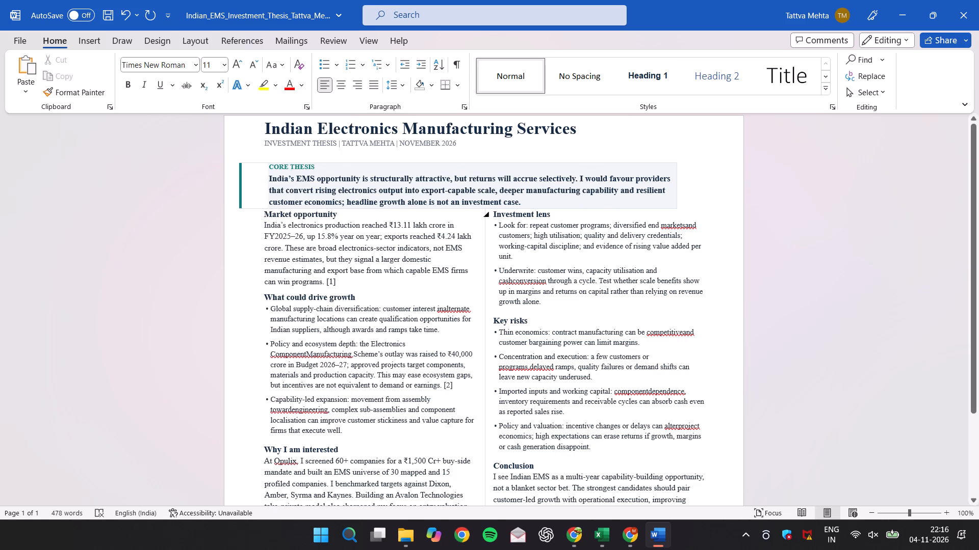
pyautogui.moveTo(239, 182); pyautogui.dragTo(273, 183)
pyautogui.moveTo(241, 194); pyautogui.dragTo(273, 198)
pyautogui.moveTo(241, 193); pyautogui.dragTo(259, 193)
pyautogui.moveTo(259, 193); pyautogui.dragTo(259, 200)
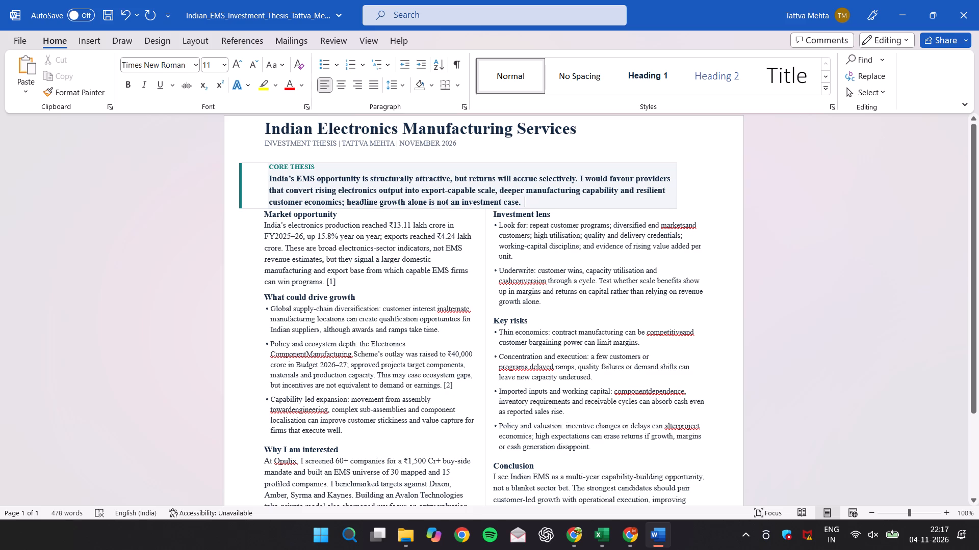
pyautogui.moveTo(240, 196); pyautogui.dragTo(369, 205)
pyautogui.hotkey('ctrl', 'z')
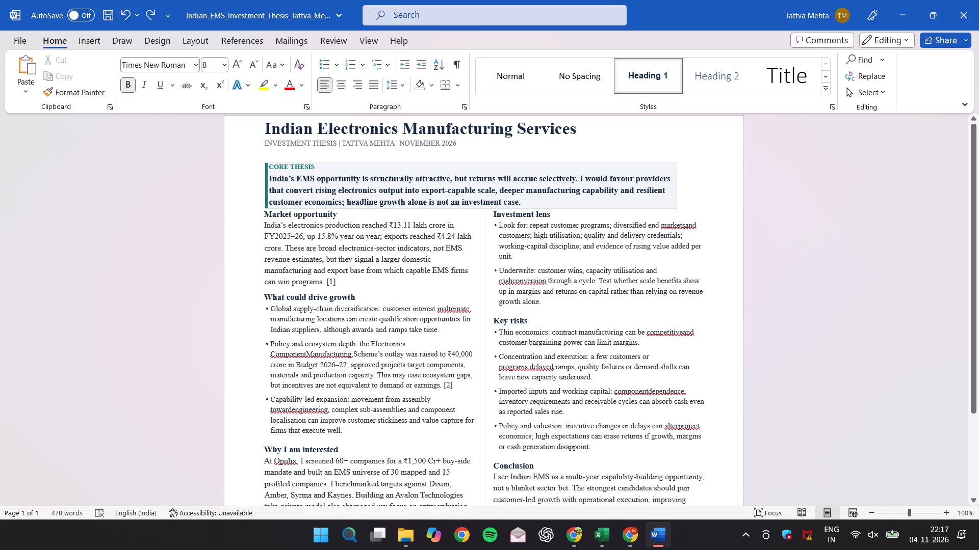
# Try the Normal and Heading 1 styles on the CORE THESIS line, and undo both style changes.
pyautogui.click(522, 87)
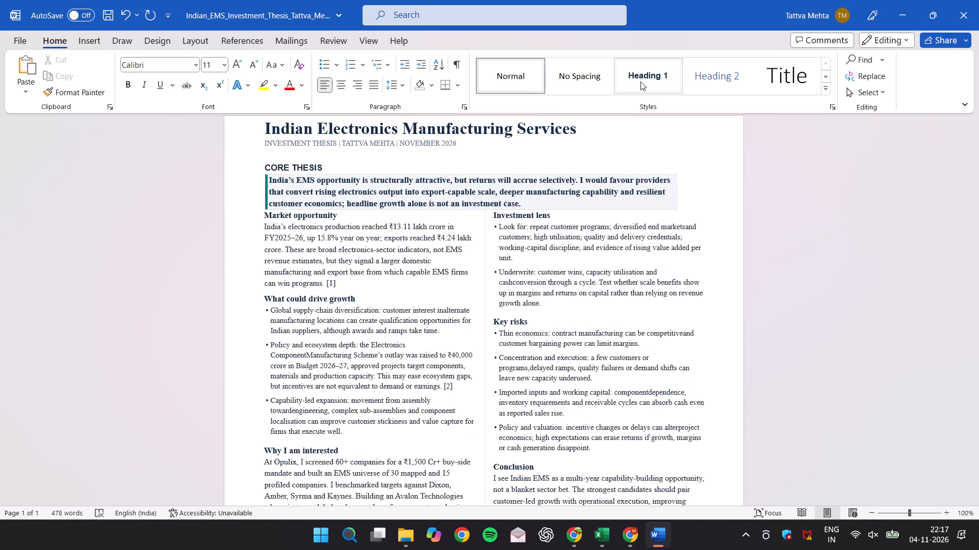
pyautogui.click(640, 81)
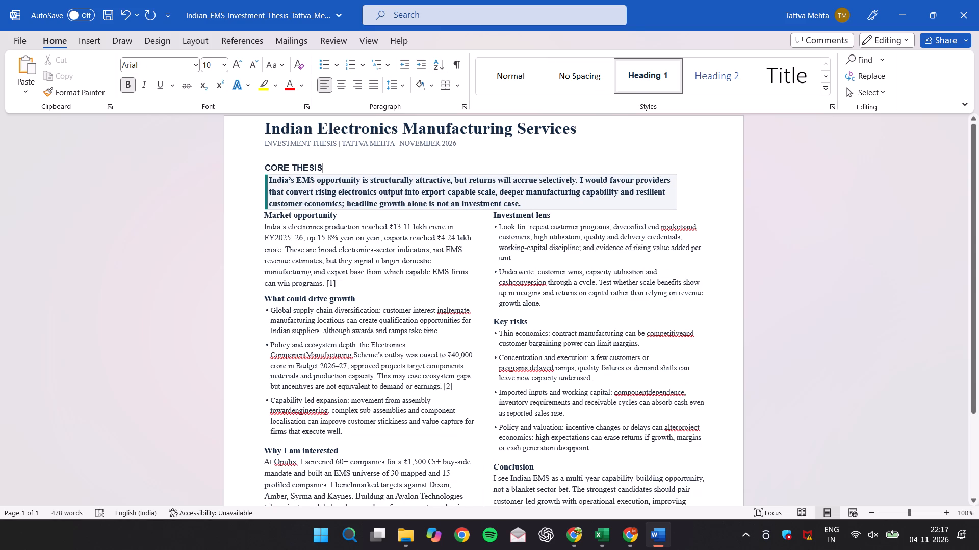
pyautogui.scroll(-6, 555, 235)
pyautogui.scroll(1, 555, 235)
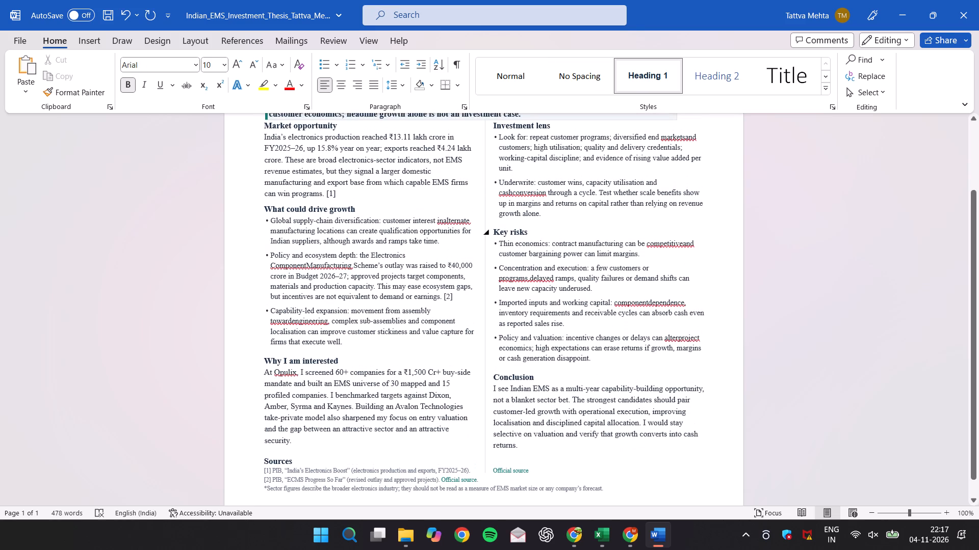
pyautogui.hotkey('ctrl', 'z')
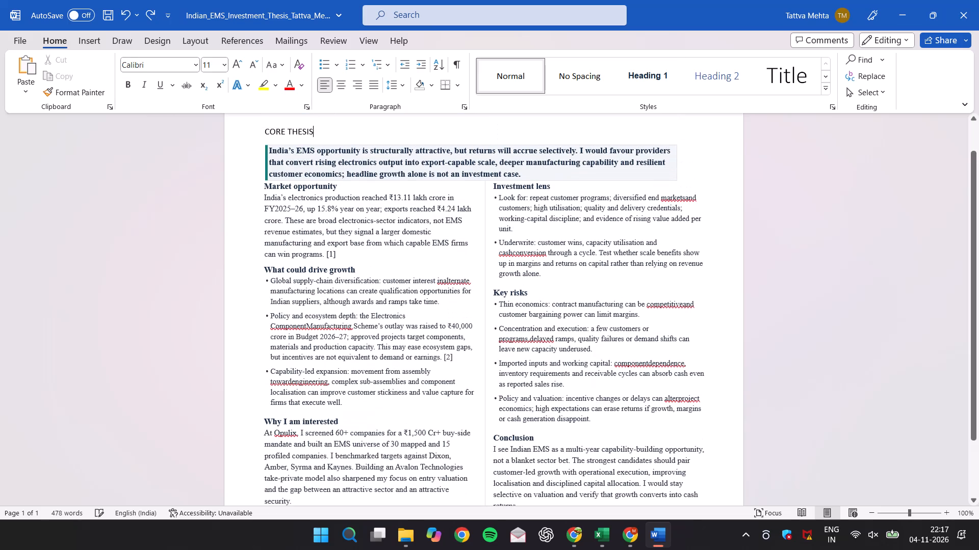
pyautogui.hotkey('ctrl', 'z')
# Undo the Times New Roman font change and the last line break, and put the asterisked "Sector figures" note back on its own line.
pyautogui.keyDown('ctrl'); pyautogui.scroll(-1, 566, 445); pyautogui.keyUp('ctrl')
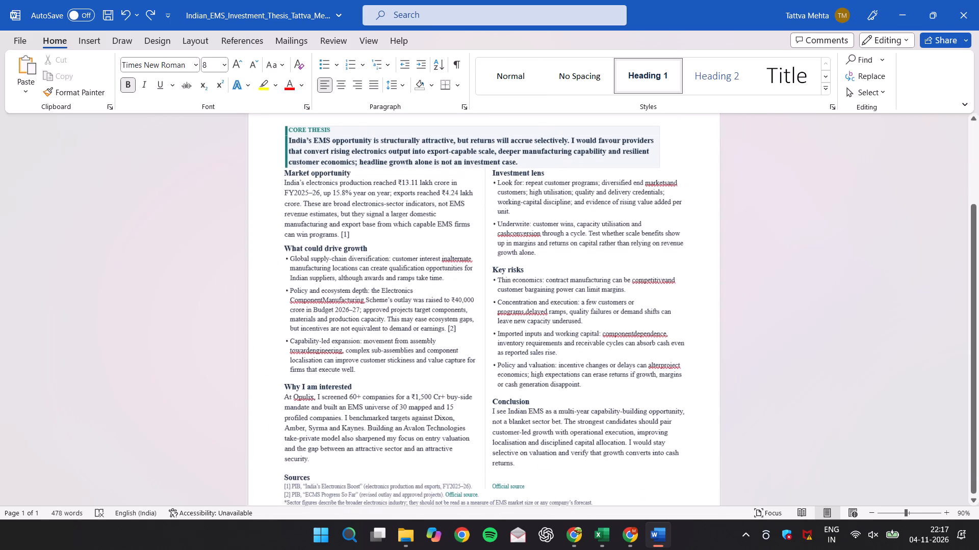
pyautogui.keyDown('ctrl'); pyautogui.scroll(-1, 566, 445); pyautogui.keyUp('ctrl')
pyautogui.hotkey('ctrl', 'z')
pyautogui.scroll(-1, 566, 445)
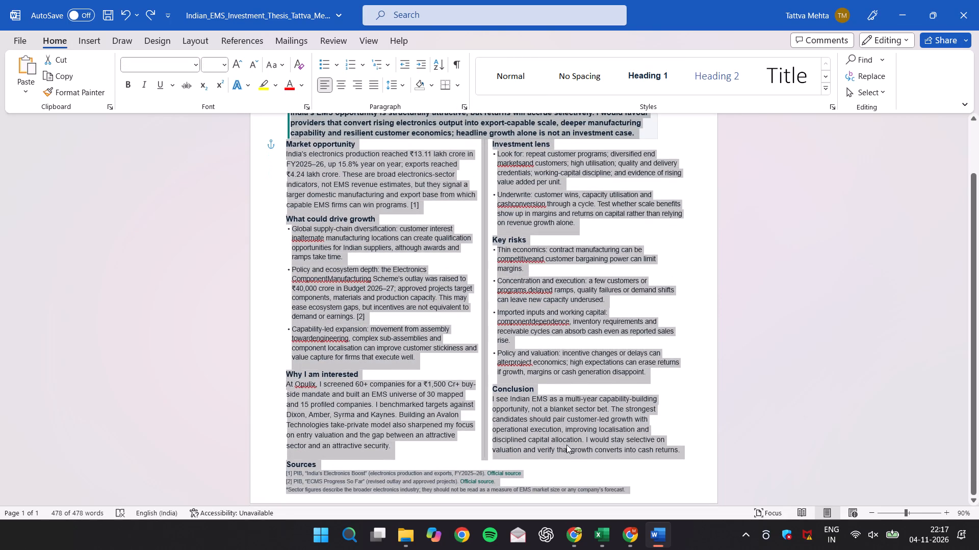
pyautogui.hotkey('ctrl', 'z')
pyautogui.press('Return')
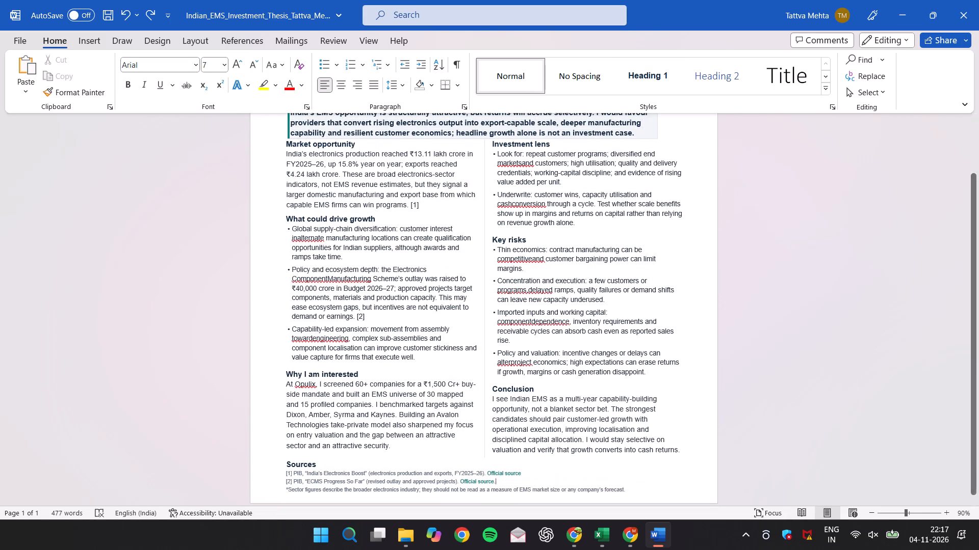
# Change the font of the whole thesis, from the closing note up through the title, to Times New Roman.
pyautogui.press('Down')
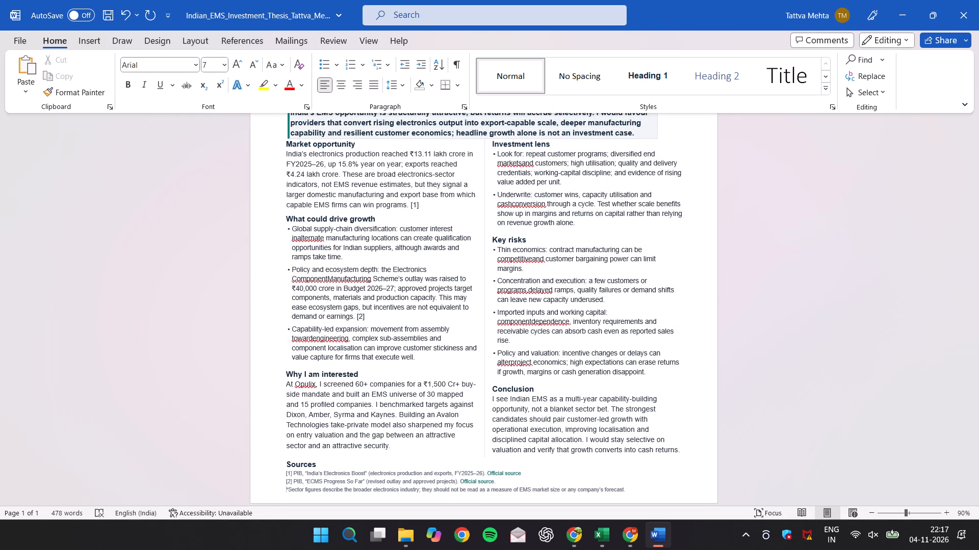
pyautogui.press('Down')
pyautogui.press('Right')
pyautogui.press('Right')
pyautogui.press('Right')
pyautogui.press('Right')
pyautogui.press('Right')
pyautogui.press('Right')
pyautogui.press('Right')
pyautogui.press('Right')
pyautogui.press('Right')
pyautogui.press('Right')
pyautogui.press('Right')
pyautogui.press('Right')
pyautogui.press('Right')
pyautogui.press('Right')
pyautogui.press('Right')
pyautogui.press('Right')
pyautogui.press('Right')
pyautogui.press('Right')
pyautogui.press('Right')
pyautogui.press('Right')
pyautogui.hotkey('shift', 'Up')
pyautogui.hotkey('shift', 'Up')
pyautogui.hotkey('shift', 'Up')
pyautogui.hotkey('shift', 'Up')
pyautogui.hotkey('shift', 'Up')
pyautogui.hotkey('shift', 'Up')
pyautogui.hotkey('shift', 'Up')
pyautogui.hotkey('shift', 'Up')
pyautogui.hotkey('shift', 'Up')
pyautogui.hotkey('shift', 'Up')
pyautogui.hotkey('shift', 'Up')
pyautogui.hotkey('shift', 'Up')
pyautogui.hotkey('shift', 'Up')
pyautogui.hotkey('shift', 'Up')
pyautogui.hotkey('shift', 'Up')
pyautogui.hotkey('shift', 'Up')
pyautogui.hotkey('shift', 'Up')
pyautogui.hotkey('shift', 'Up')
pyautogui.hotkey('shift', 'Up')
pyautogui.hotkey('shift', 'Up')
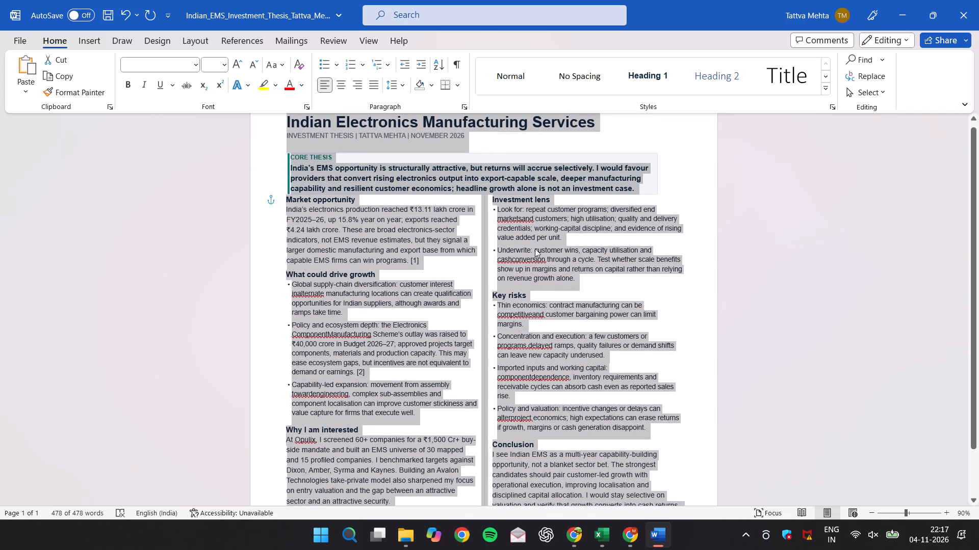
pyautogui.click(168, 69)
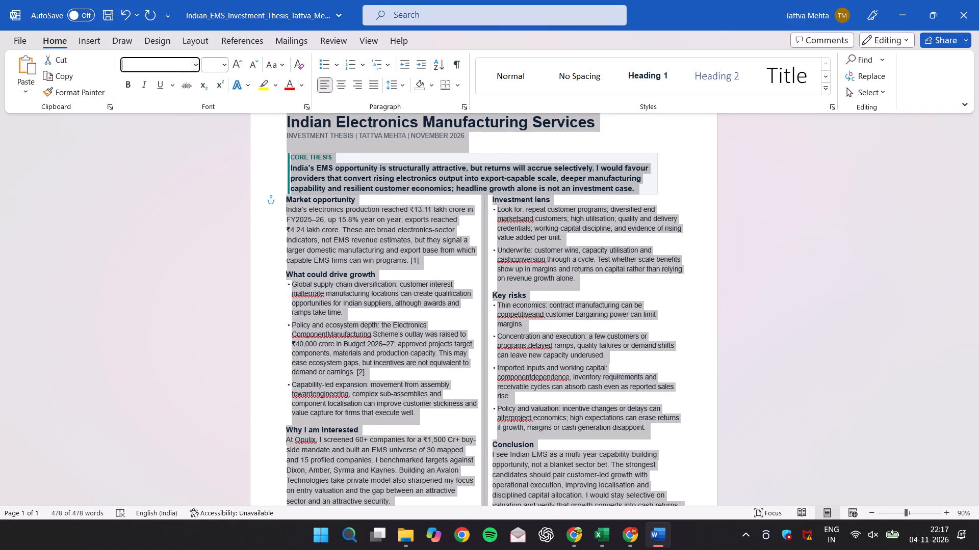
pyautogui.press('t')
pyautogui.press('Return')
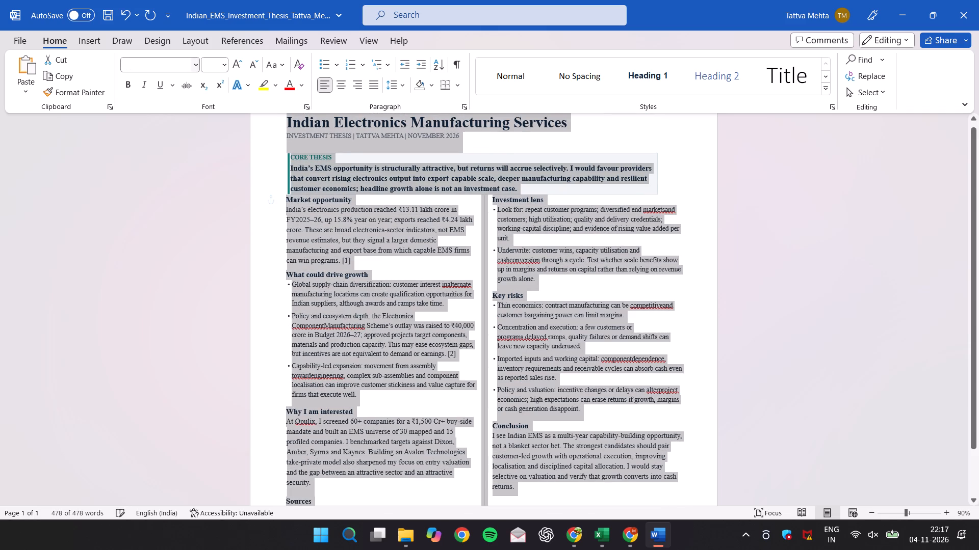
# Shorten the vertical divider between the two columns so that it ends just above the Sources citations.
pyautogui.scroll(-1, 232, 265)
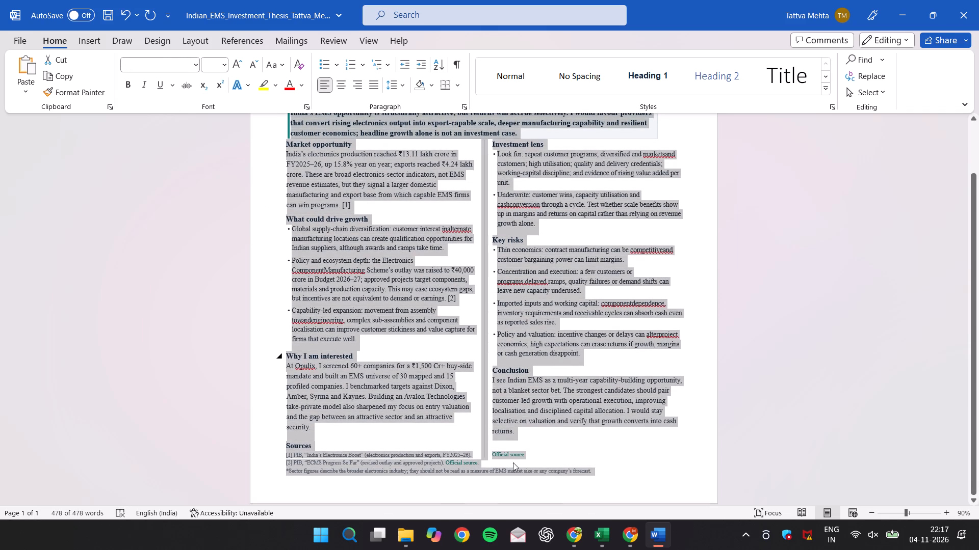
pyautogui.click(490, 443)
pyautogui.click(484, 449)
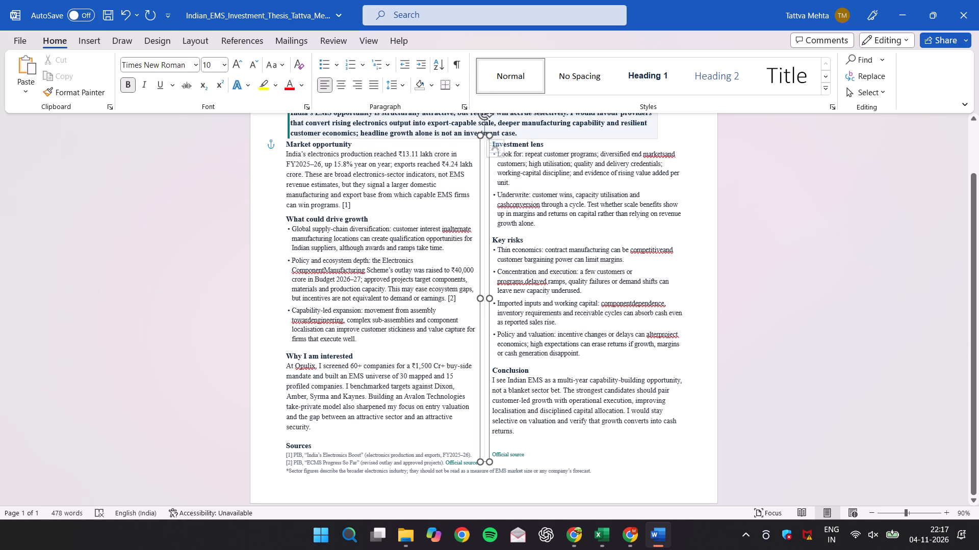
pyautogui.moveTo(488, 460); pyautogui.dragTo(489, 448)
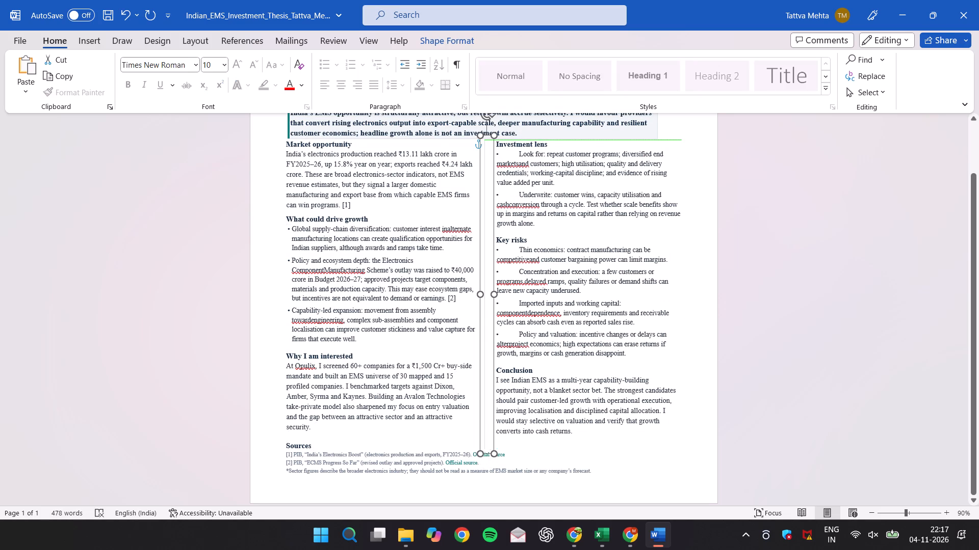
pyautogui.moveTo(489, 448); pyautogui.dragTo(486, 445)
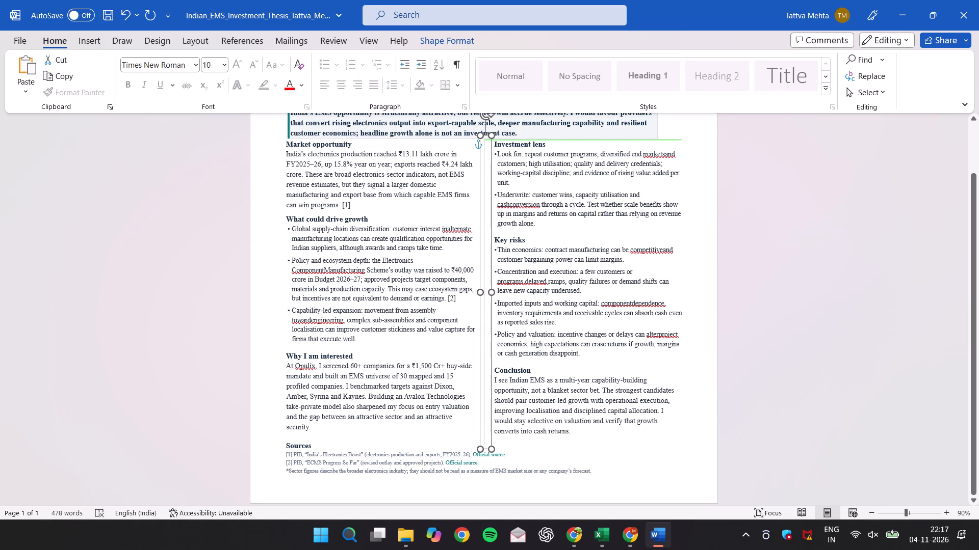
pyautogui.moveTo(486, 445); pyautogui.dragTo(484, 445)
pyautogui.click(484, 445)
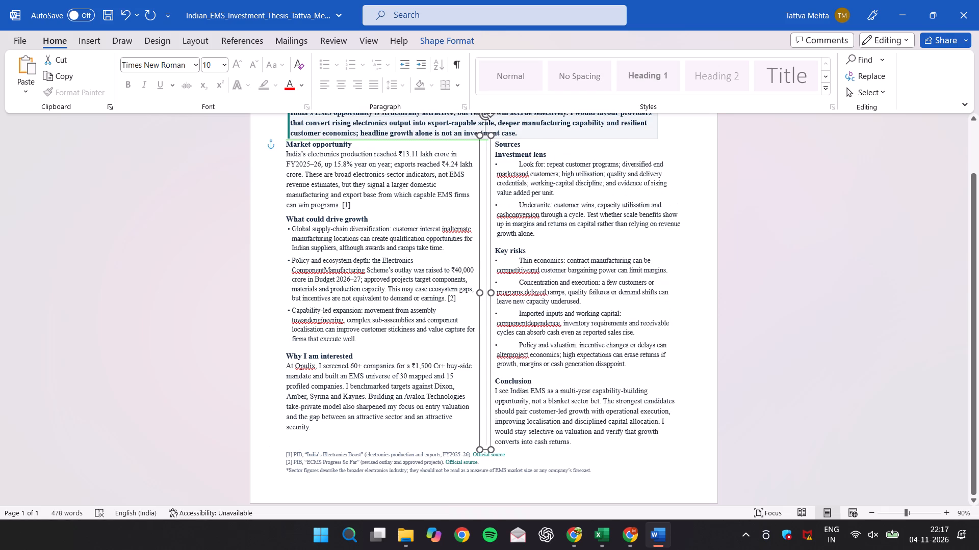
pyautogui.click(622, 296)
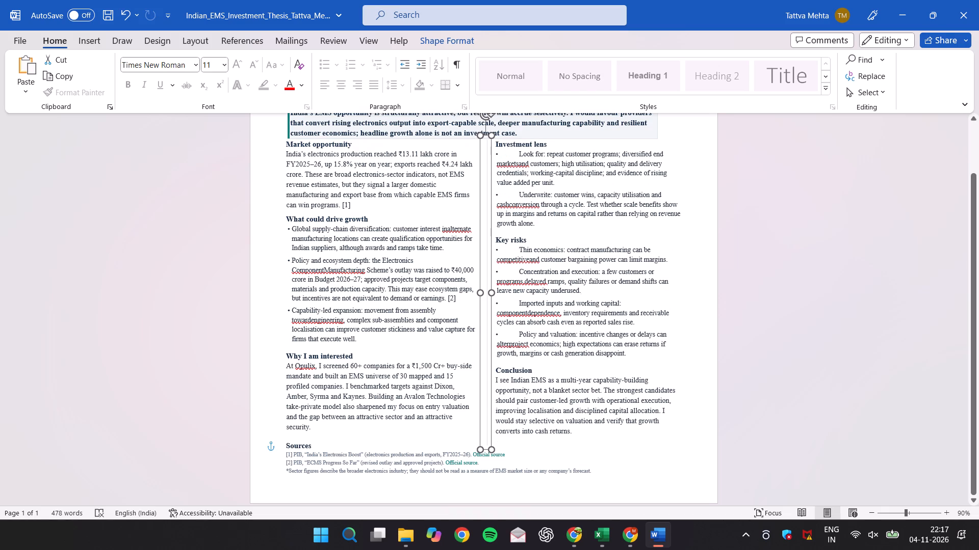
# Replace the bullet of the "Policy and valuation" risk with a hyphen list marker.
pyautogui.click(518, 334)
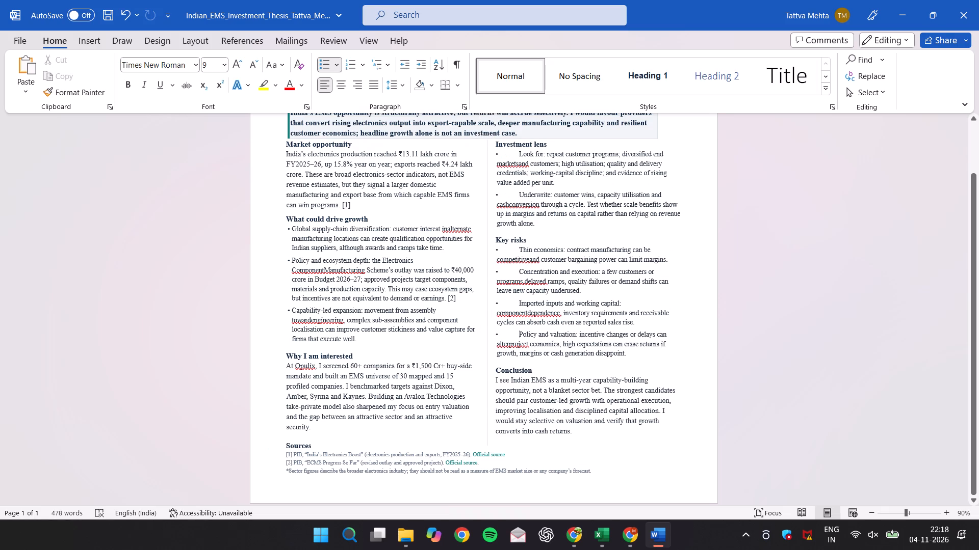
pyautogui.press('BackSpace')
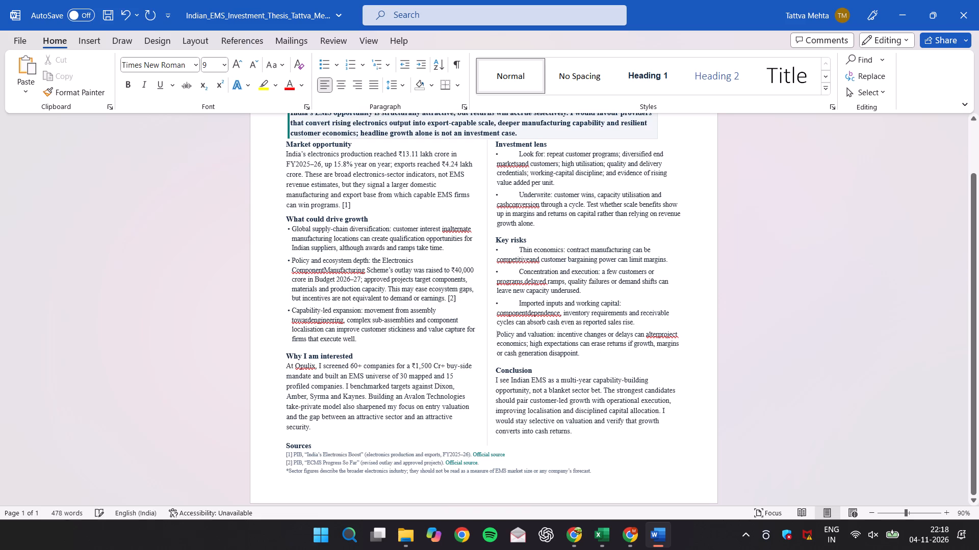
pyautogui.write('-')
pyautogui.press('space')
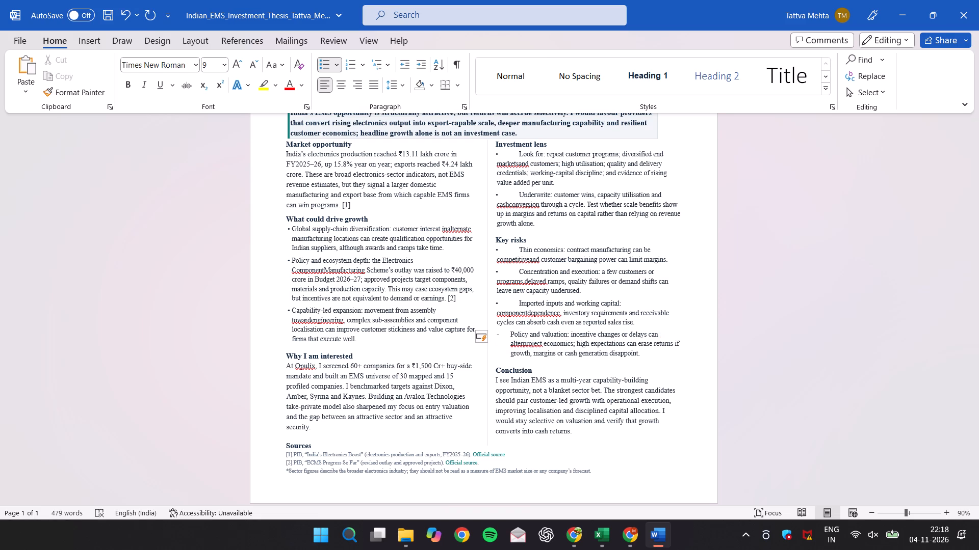
# Replace the bullet of the "Imported inputs and working capital" risk with a standard round list bullet that has a hanging indent.
pyautogui.press('Up')
pyautogui.press('Up')
pyautogui.press('Up')
pyautogui.press('BackSpace')
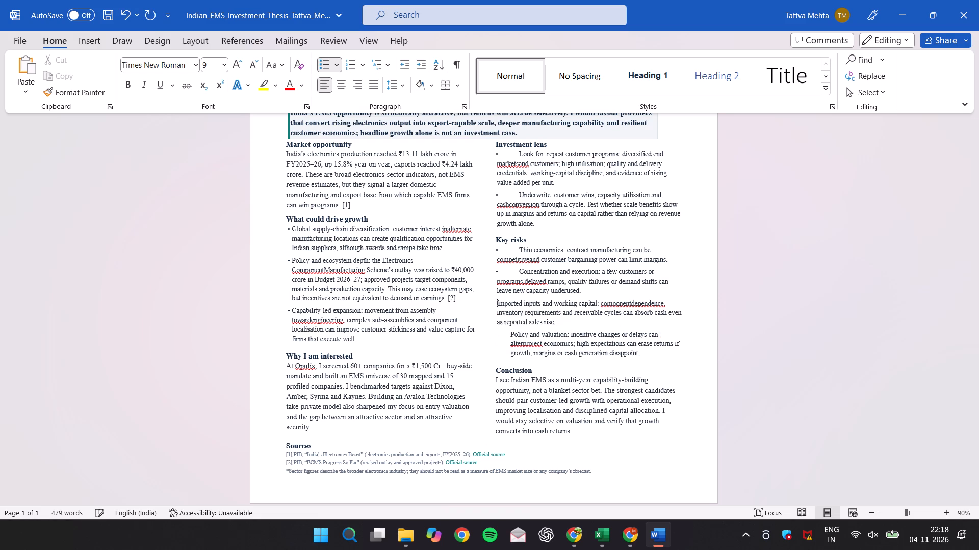
pyautogui.write('*')
pyautogui.press('space')
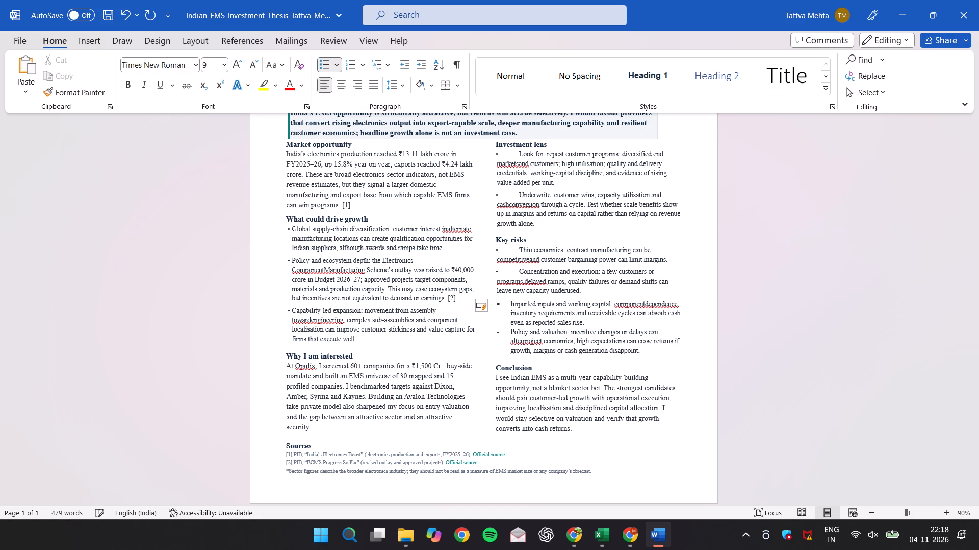
# Replace the hyphen marker of the "Policy and valuation" risk with a matching round list bullet.
pyautogui.press('Down')
pyautogui.press('Down')
pyautogui.press('Down')
pyautogui.press('BackSpace')
pyautogui.press('BackSpace')
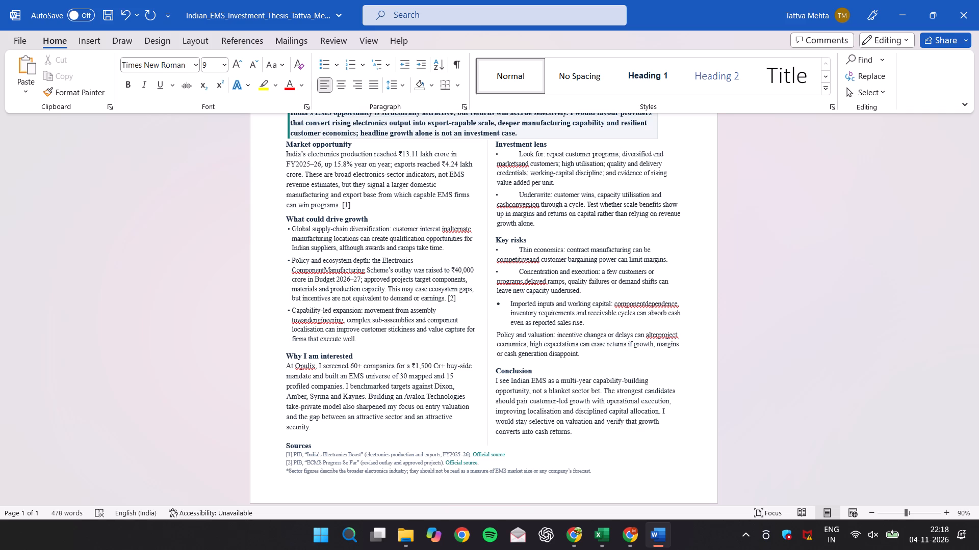
pyautogui.write('*')
pyautogui.press('space')
# Replace the bullet of the "Concentration and execution" risk with a matching round list bullet with a hanging indent.
pyautogui.press('Up')
pyautogui.press('Up')
pyautogui.press('Up')
pyautogui.press('Up')
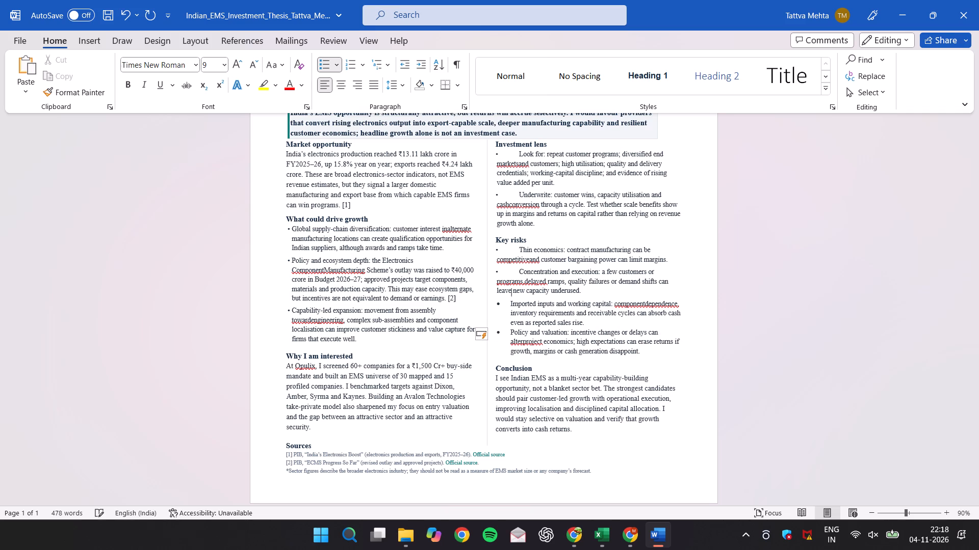
pyautogui.press('Up')
pyautogui.press('Up')
pyautogui.press('BackSpace')
pyautogui.press('*')
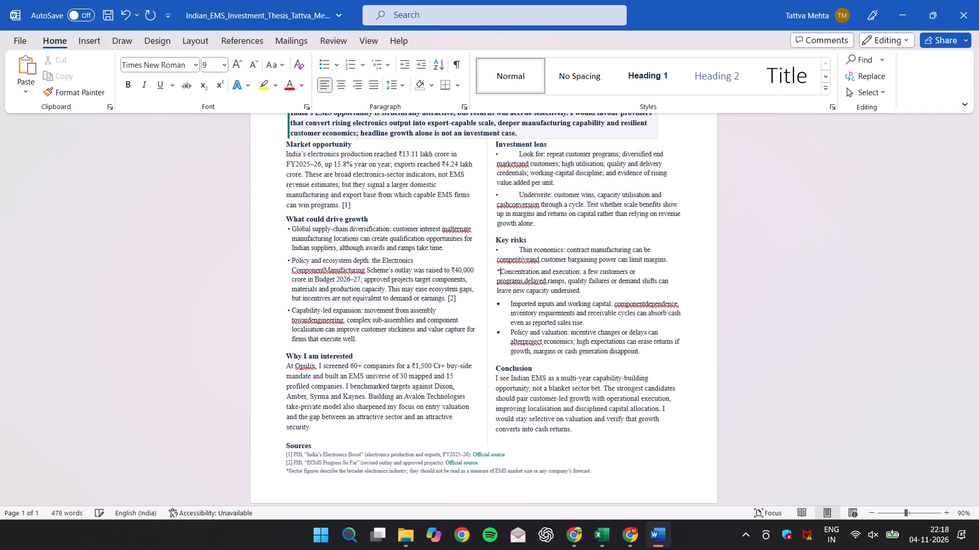
pyautogui.press('space')
# Replace the bullet of the "Thin economics" risk with a matching round list bullet.
pyautogui.press('Up')
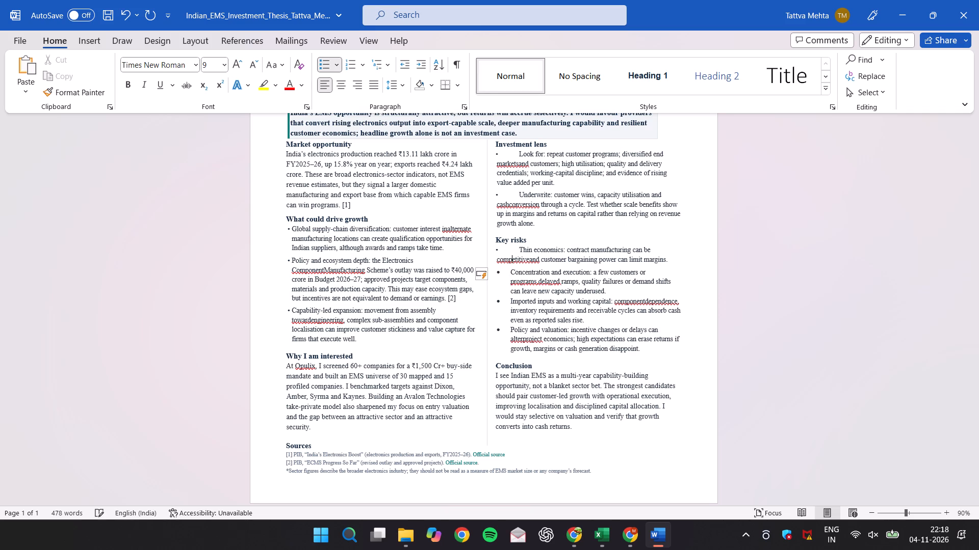
pyautogui.press('Up')
pyautogui.press('BackSpace')
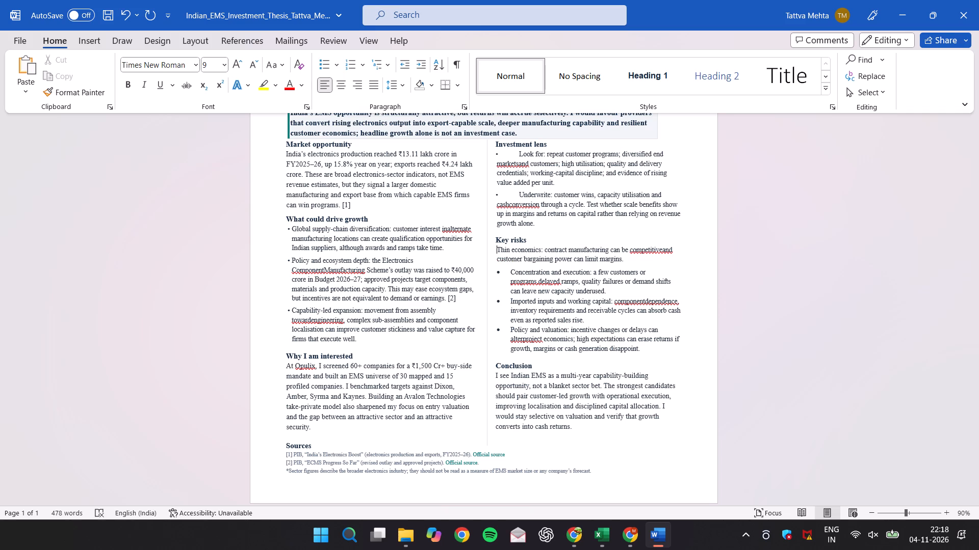
pyautogui.write('*')
pyautogui.press('space')
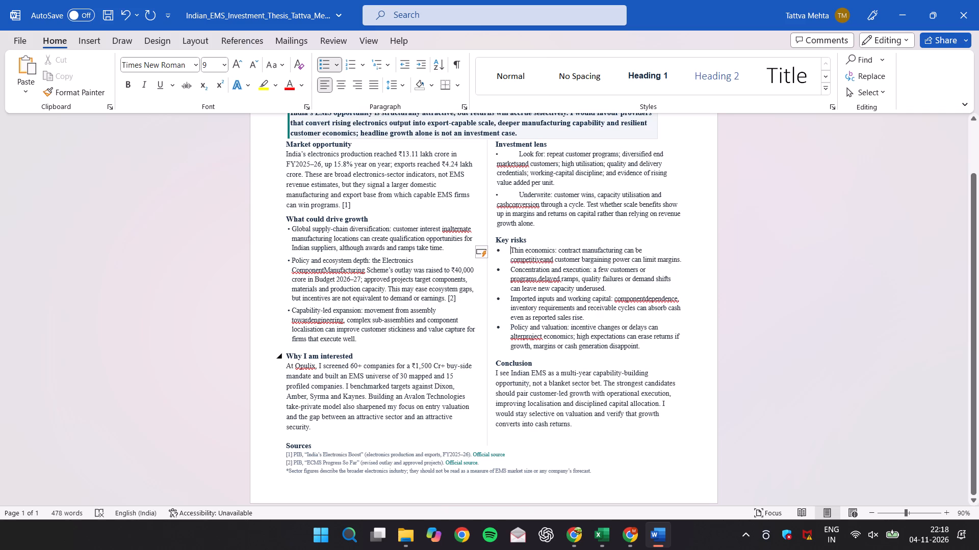
# Replace the bullet of the "Look for" item under Investment lens with a round list bullet with a hanging indent.
pyautogui.scroll(1, 508, 299)
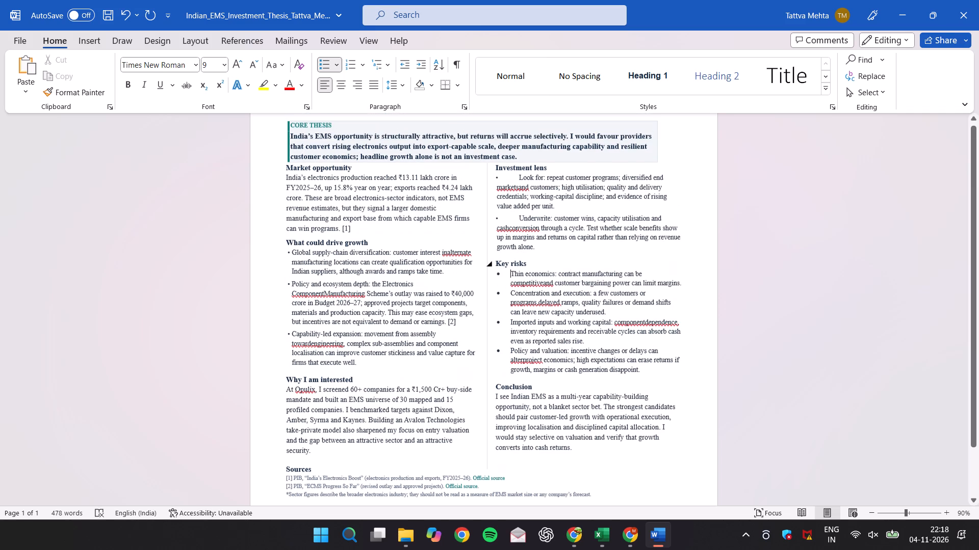
pyautogui.scroll(1, 508, 299)
pyautogui.click(518, 209)
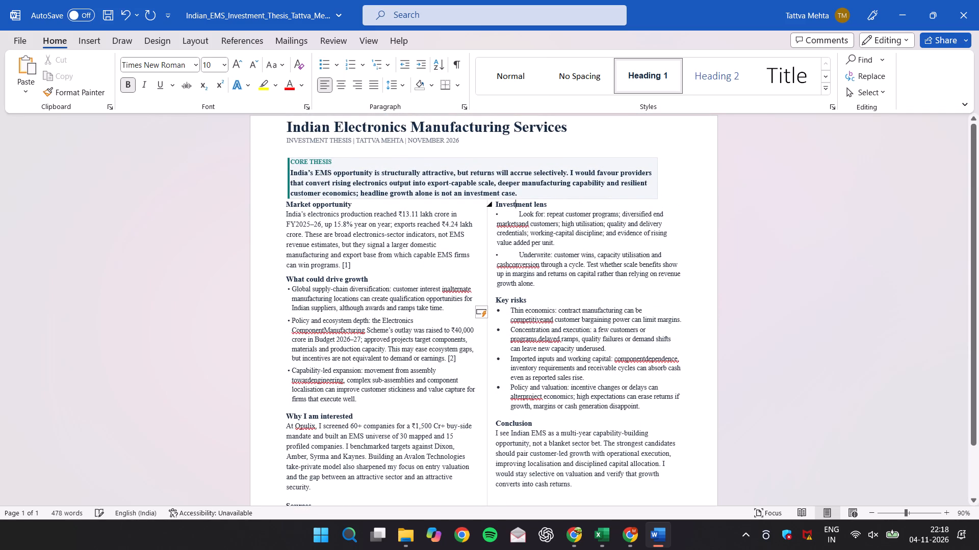
pyautogui.press('Down')
pyautogui.press('BackSpace')
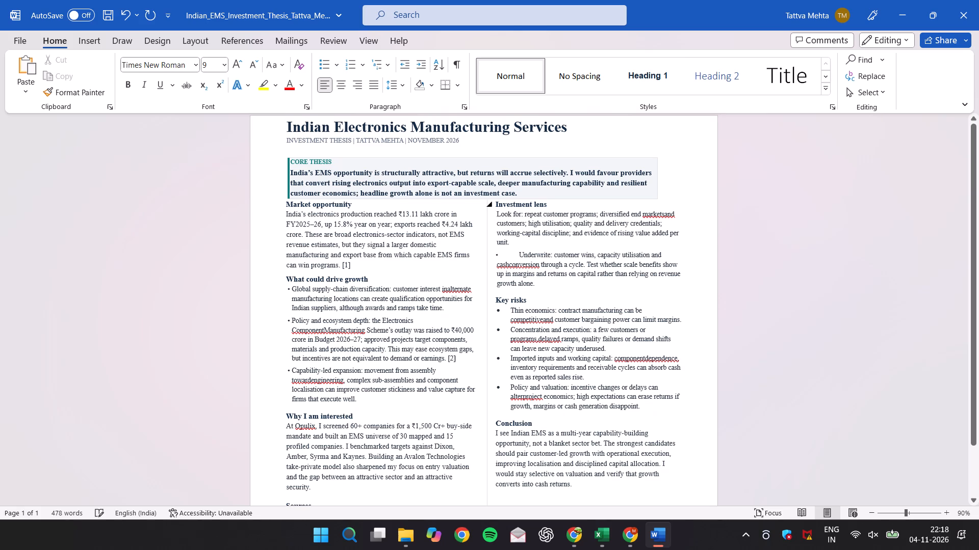
pyautogui.write('*')
pyautogui.press('space')
# Replace the bullet of the "Underwrite" item under Investment lens with a matching round list bullet.
pyautogui.press('Right')
pyautogui.press('Right')
pyautogui.press('Down')
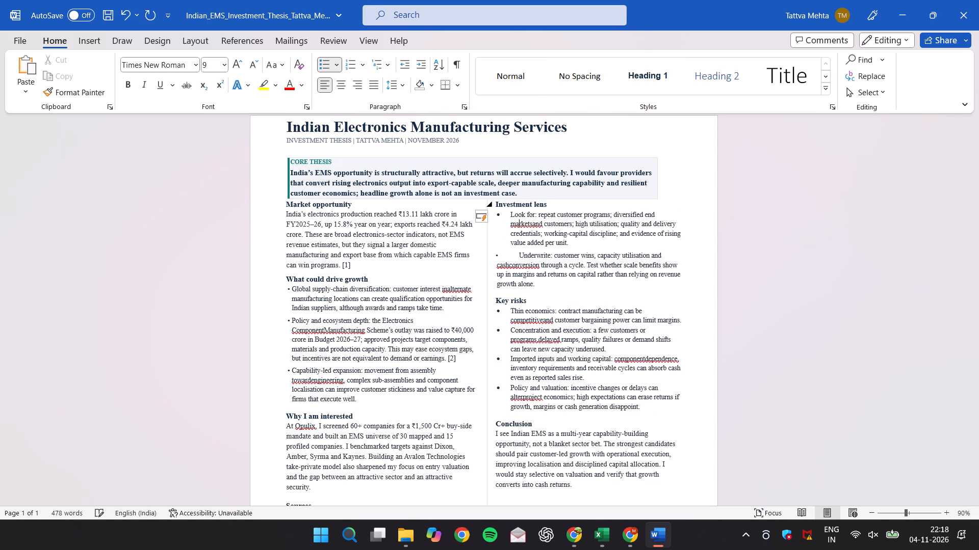
pyautogui.press('Down')
pyautogui.press('Down')
pyautogui.press('Down')
pyautogui.press('BackSpace')
pyautogui.write('*')
pyautogui.press('space')
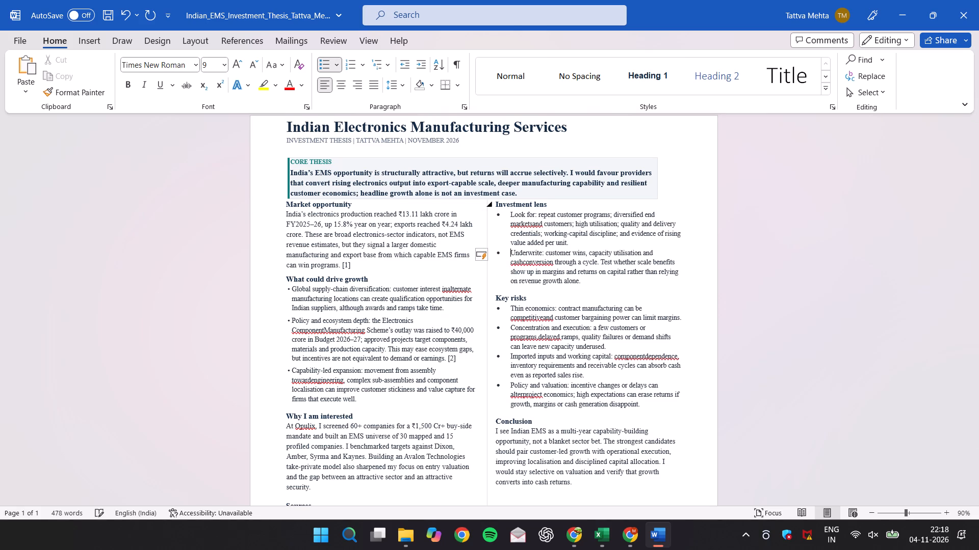
# Insert the missing space in "component dependence" in the "Imported inputs and working capital" risk.
pyautogui.press('Down')
pyautogui.press('Down')
pyautogui.press('Down')
pyautogui.press('Down')
pyautogui.press('Down')
pyautogui.press('Down')
pyautogui.press('Down')
pyautogui.scroll(-1, 518, 209)
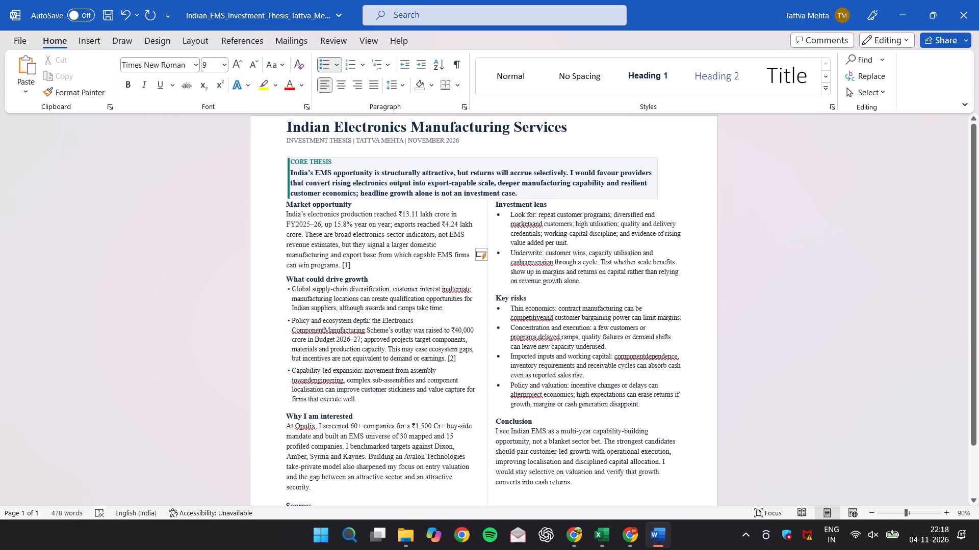
pyautogui.click(647, 357)
pyautogui.press('space')
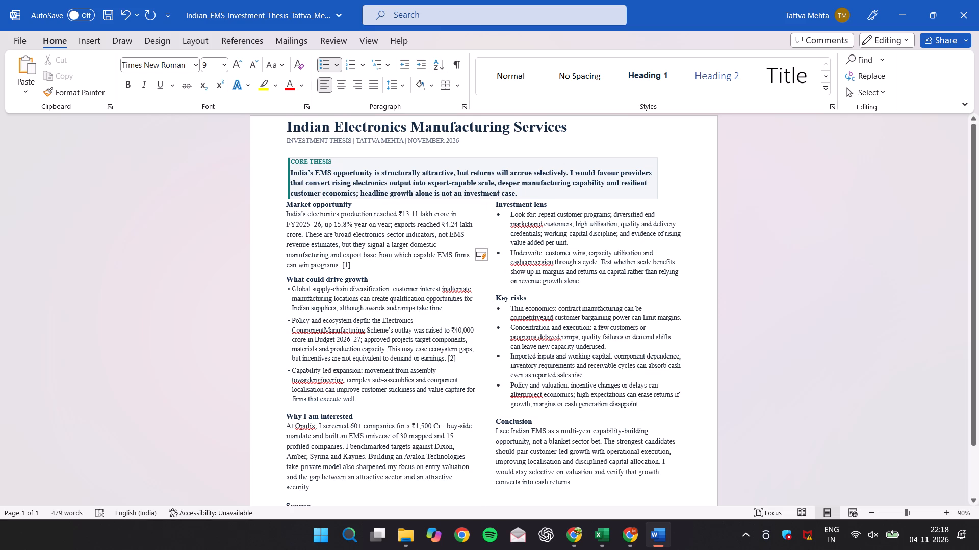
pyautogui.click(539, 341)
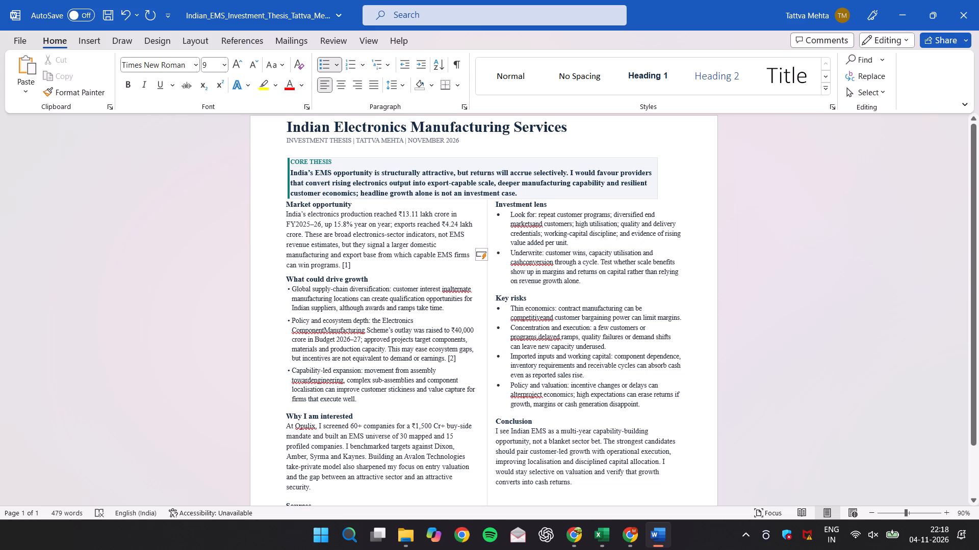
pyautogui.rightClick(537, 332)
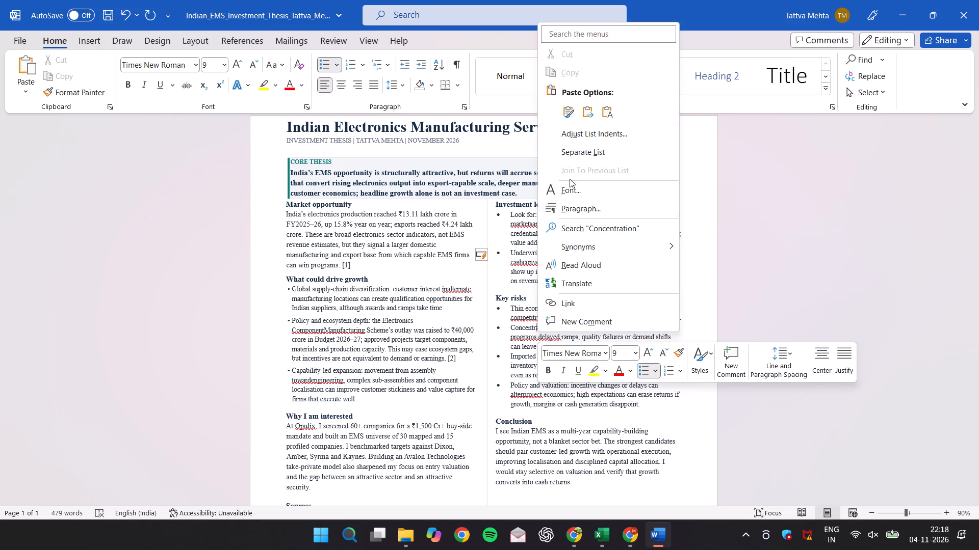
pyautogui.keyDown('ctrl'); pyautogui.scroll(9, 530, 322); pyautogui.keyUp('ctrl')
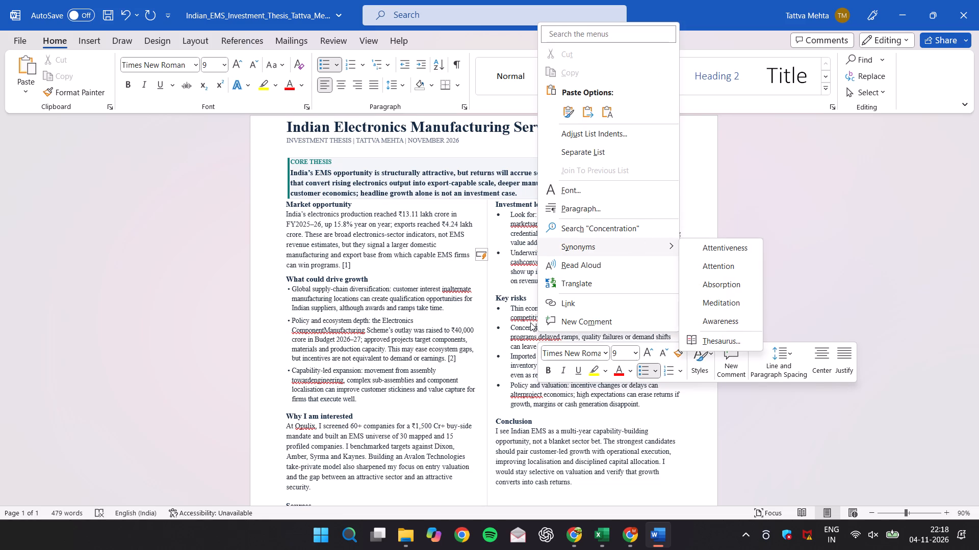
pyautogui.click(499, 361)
# Insert the missing space in "markets and" in the "Look for" bullet under Investment lens.
pyautogui.keyDown('ctrl'); pyautogui.scroll(5, 523, 245); pyautogui.keyUp('ctrl')
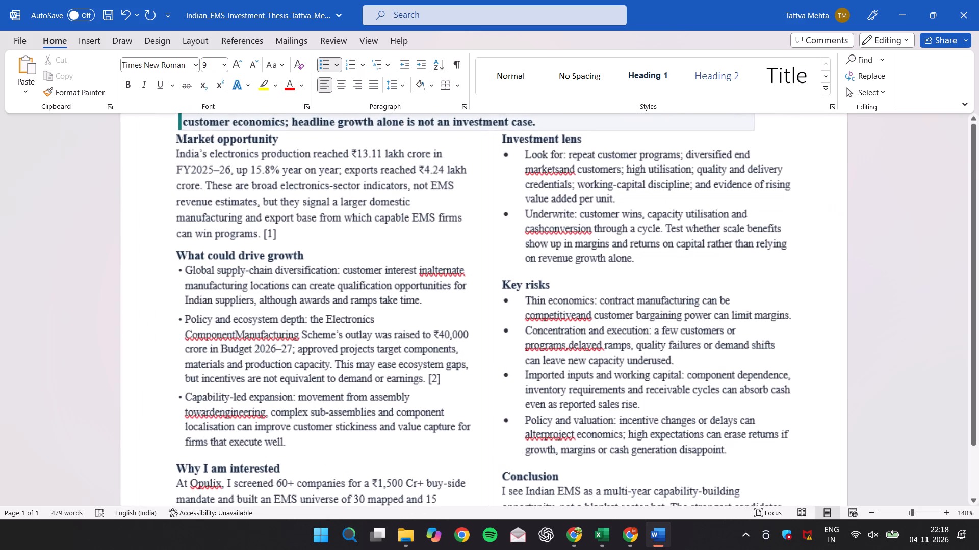
pyautogui.click(563, 172)
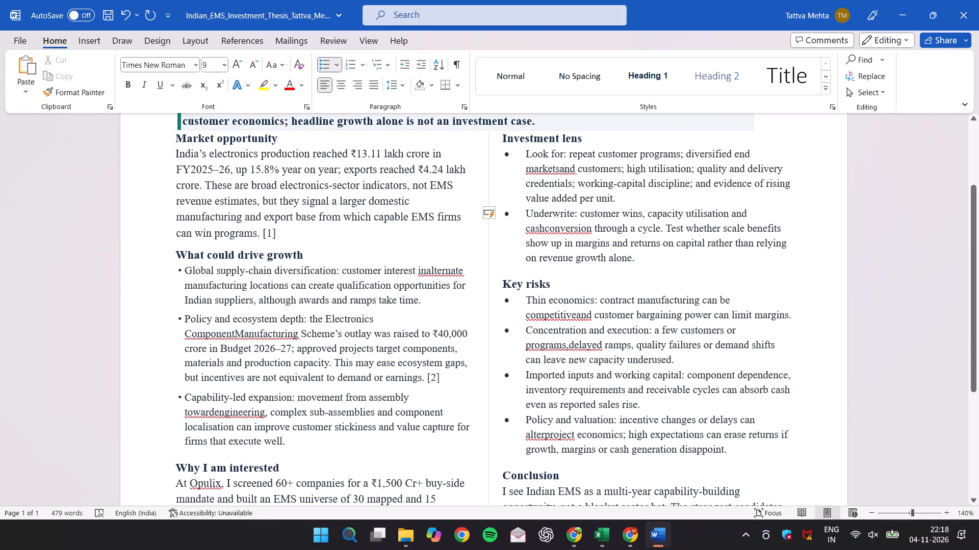
pyautogui.doubleClick(552, 168)
pyautogui.click(566, 179)
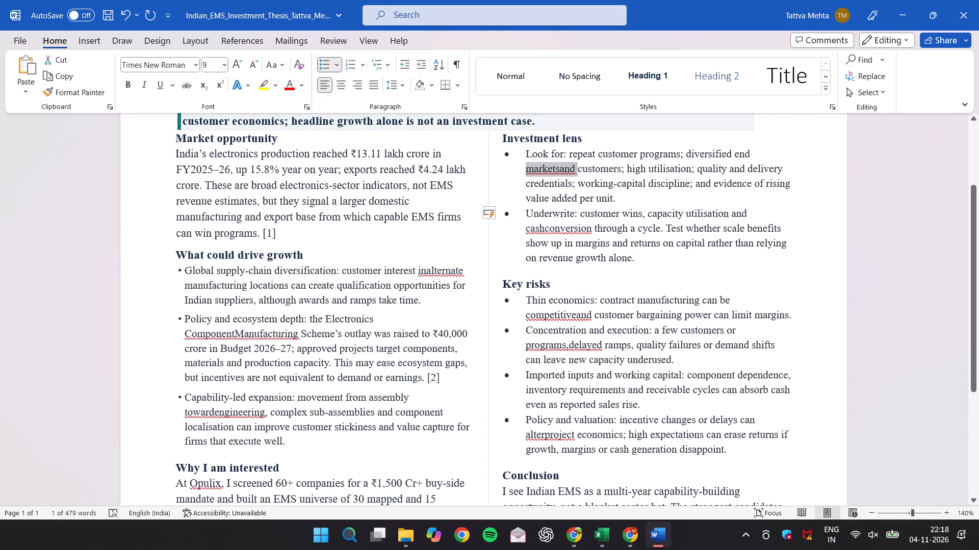
pyautogui.click(559, 167)
pyautogui.press('space')
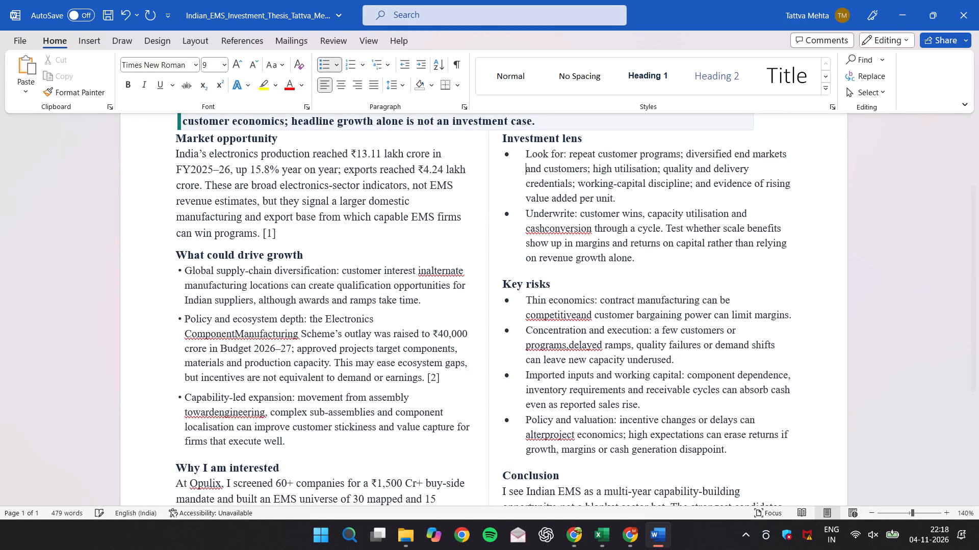
# Insert the missing space in "cash conversion" in the "Underwrite" bullet under Investment lens.
pyautogui.click(539, 229)
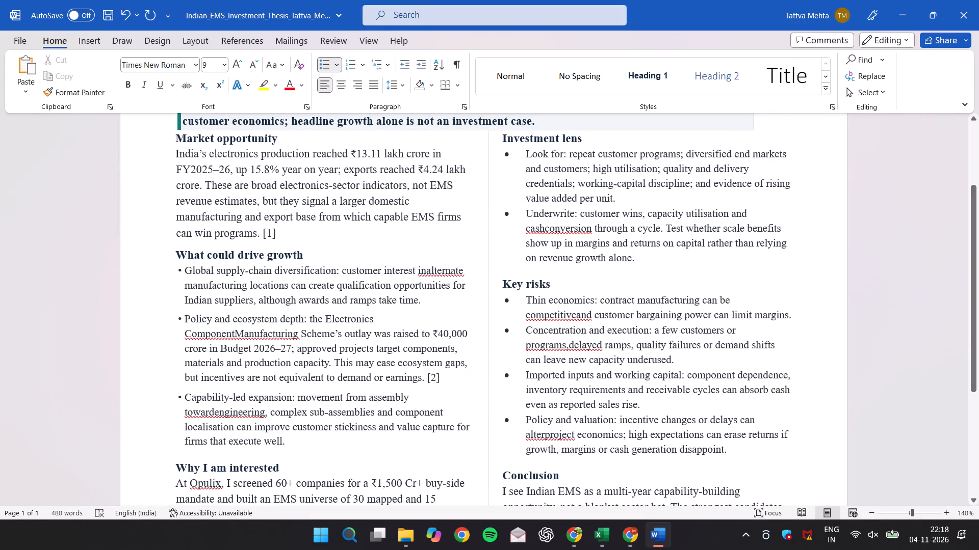
pyautogui.press('Right')
pyautogui.press('Left')
pyautogui.press('Left')
pyautogui.press('Right')
pyautogui.press('Right')
pyautogui.press('space')
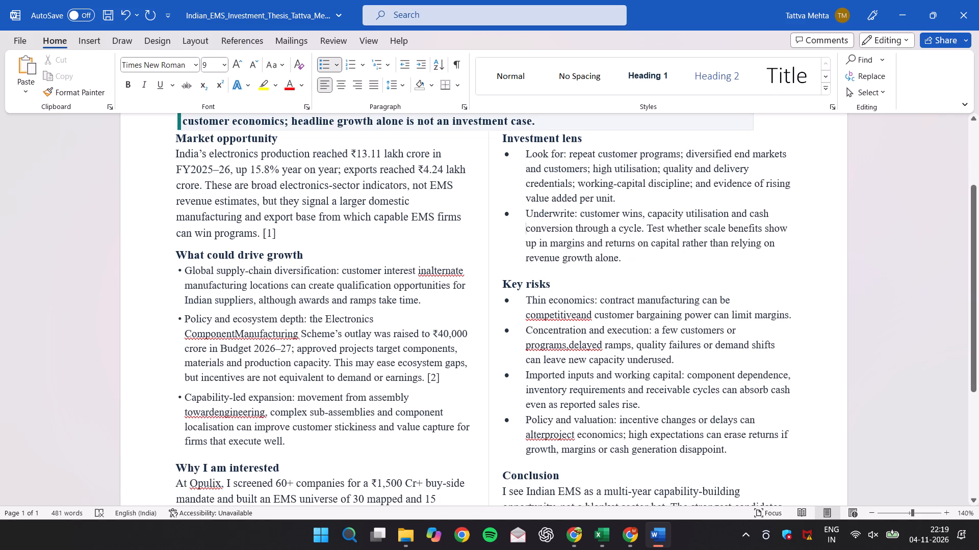
# Insert the missing spaces in "competitive and" and "programs, delayed" in the first two Key risks bullets.
pyautogui.click(573, 318)
pyautogui.press('Right')
pyautogui.press('space')
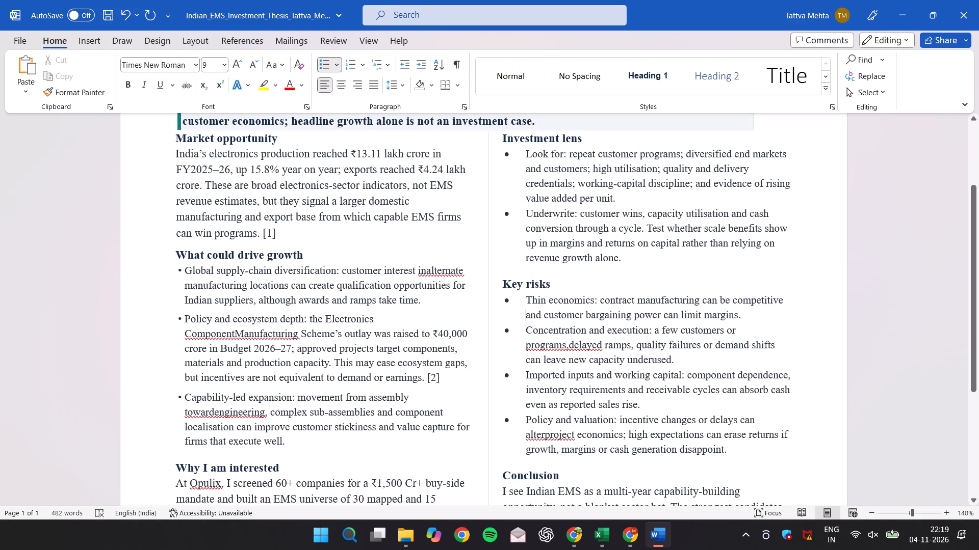
pyautogui.click(570, 348)
pyautogui.press('space')
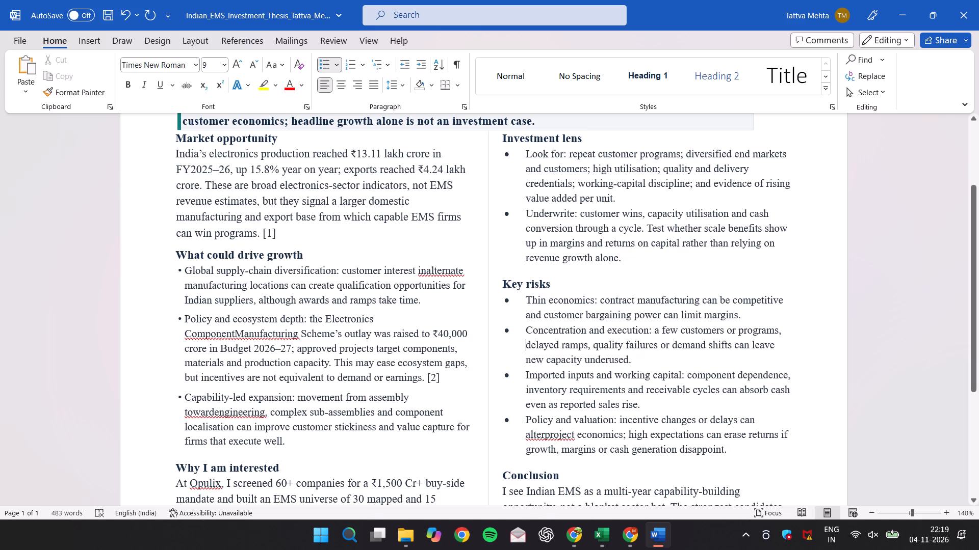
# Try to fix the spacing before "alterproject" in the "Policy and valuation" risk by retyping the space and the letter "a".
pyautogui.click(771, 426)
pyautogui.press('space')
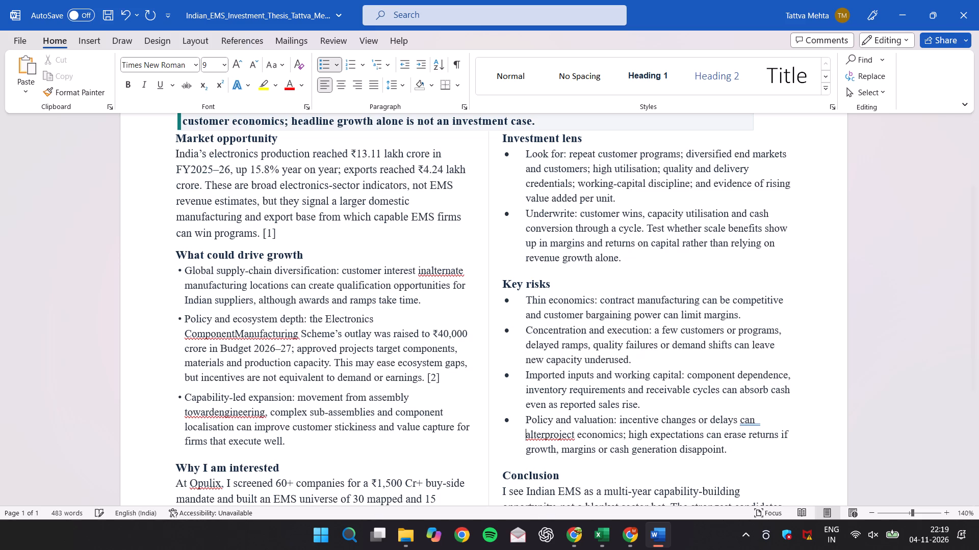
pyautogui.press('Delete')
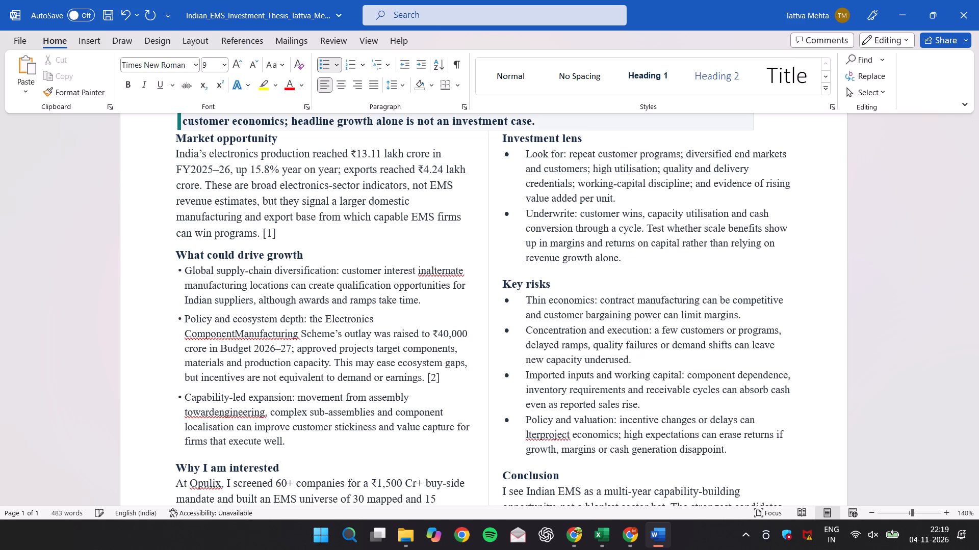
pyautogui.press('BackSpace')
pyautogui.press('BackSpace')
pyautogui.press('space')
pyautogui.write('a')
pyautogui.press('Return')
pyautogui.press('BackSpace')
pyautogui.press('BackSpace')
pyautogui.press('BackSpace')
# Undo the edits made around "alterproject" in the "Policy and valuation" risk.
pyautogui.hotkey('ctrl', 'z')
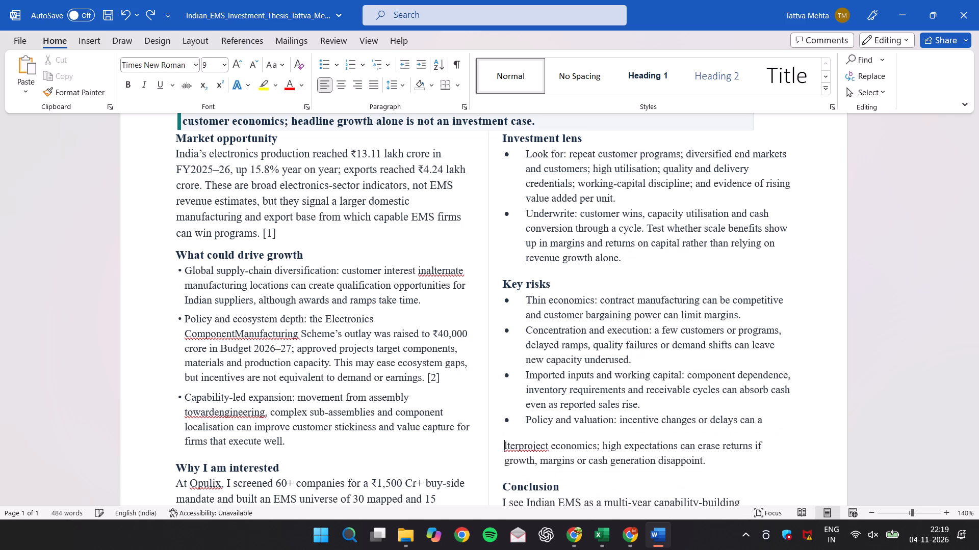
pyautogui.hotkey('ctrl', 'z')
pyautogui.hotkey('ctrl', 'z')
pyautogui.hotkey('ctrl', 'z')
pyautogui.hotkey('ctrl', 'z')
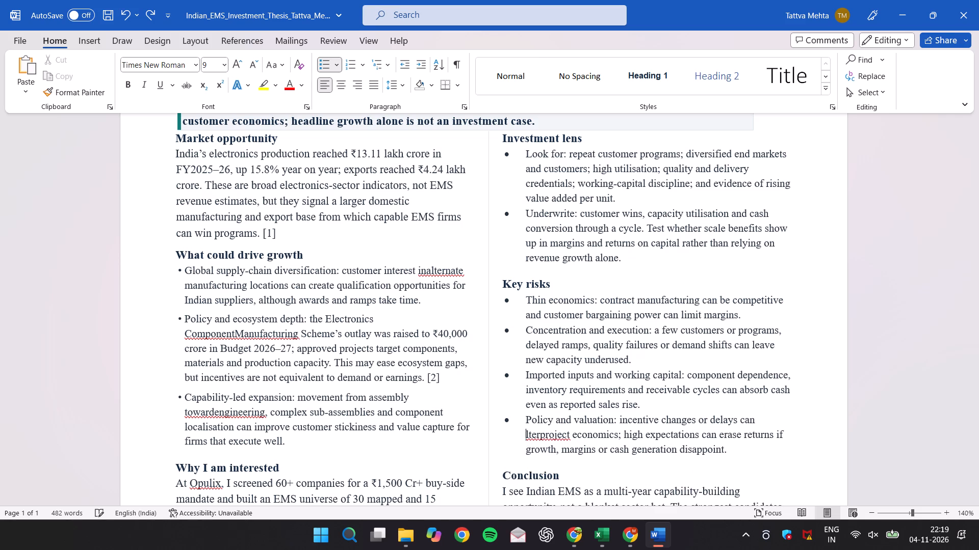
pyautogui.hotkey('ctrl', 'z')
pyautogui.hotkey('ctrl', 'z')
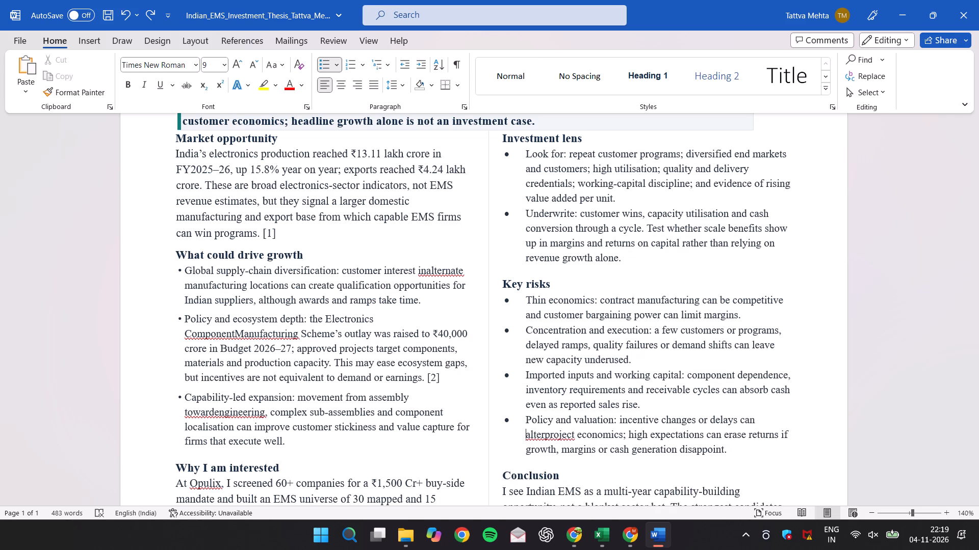
# Apply the Times New Roman font to the paragraph under the Conclusion heading.
pyautogui.scroll(-3, 771, 426)
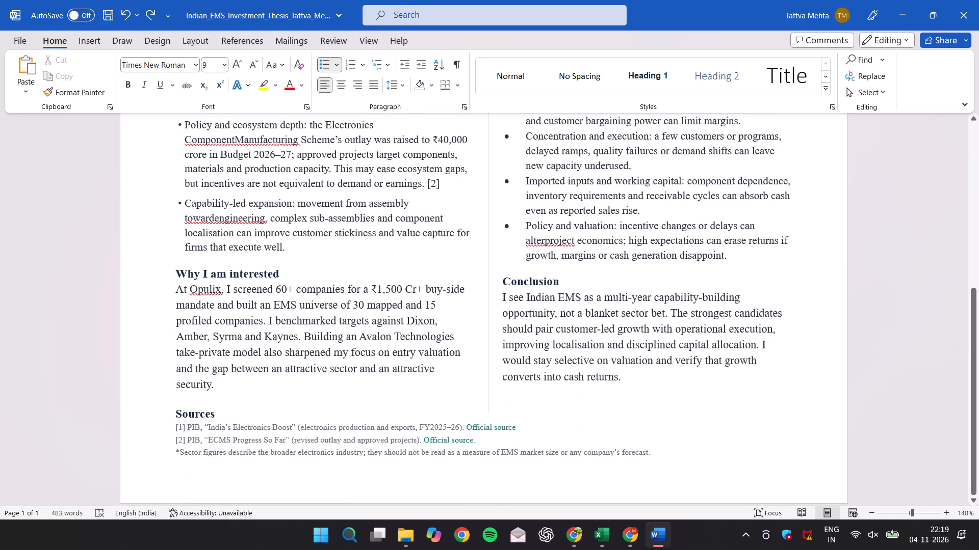
pyautogui.moveTo(623, 376); pyautogui.dragTo(484, 296)
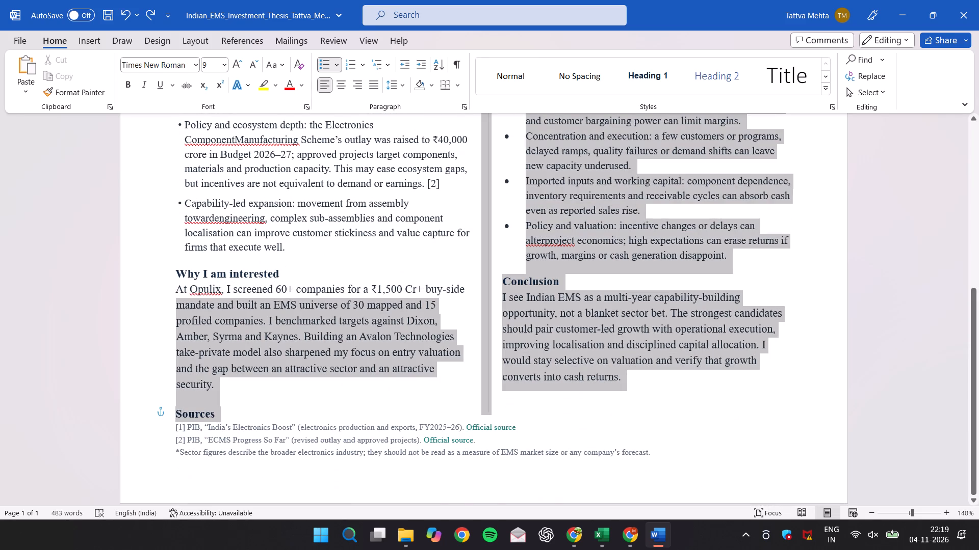
pyautogui.moveTo(484, 296); pyautogui.dragTo(505, 295)
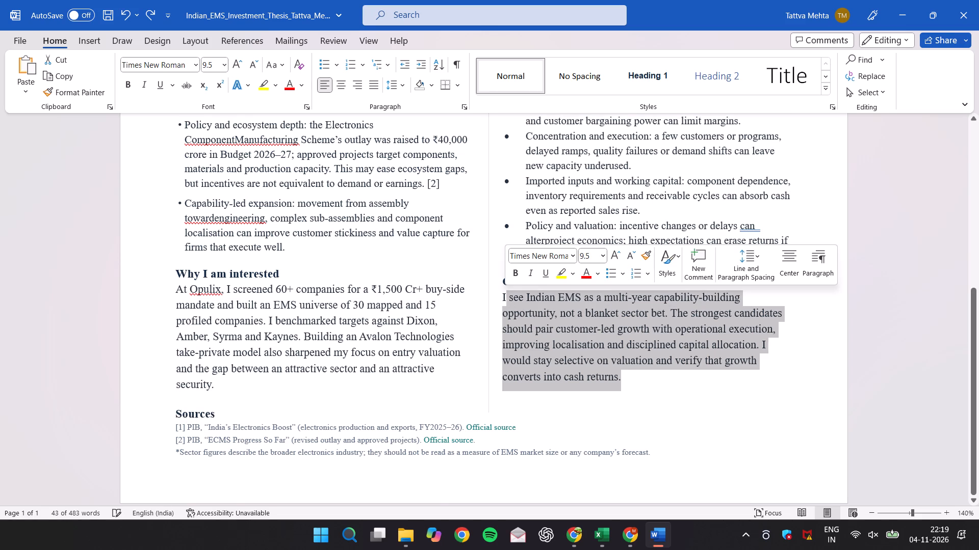
pyautogui.hotkey('shift', 'Left')
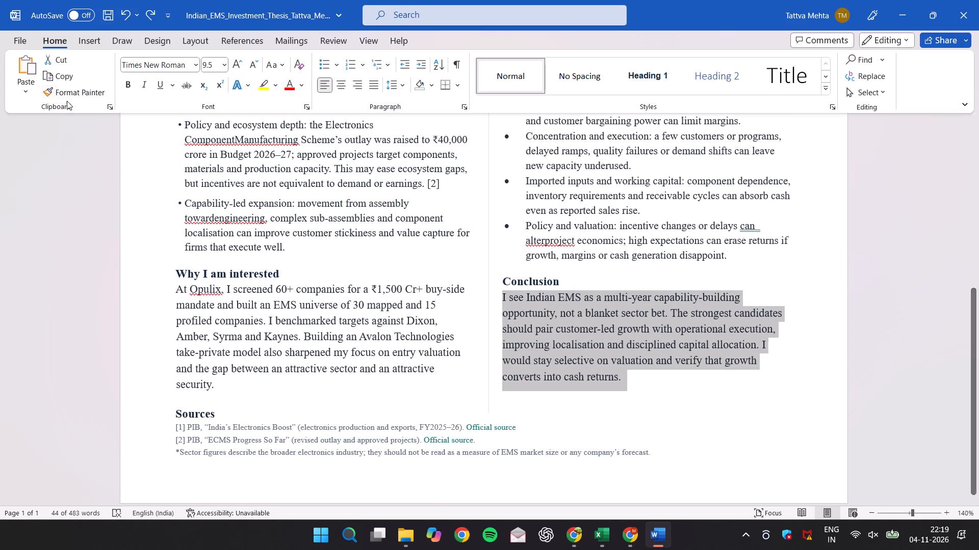
pyautogui.click(144, 69)
pyautogui.press('Return')
# Insert the missing spaces in "in alternate", "Component Manufacturing" and "toward engineering" in the "What could drive growth" bullets.
pyautogui.scroll(1, 483, 288)
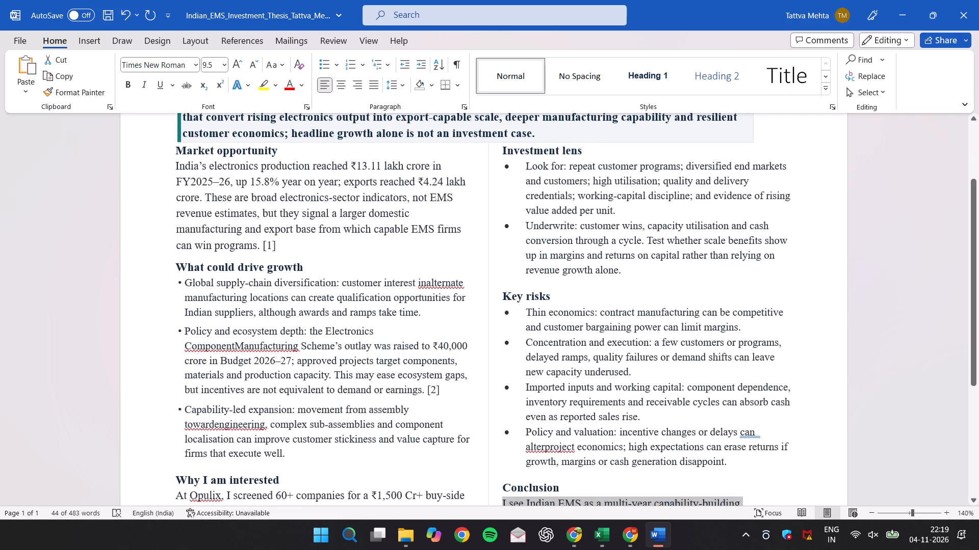
pyautogui.click(426, 282)
pyautogui.press('space')
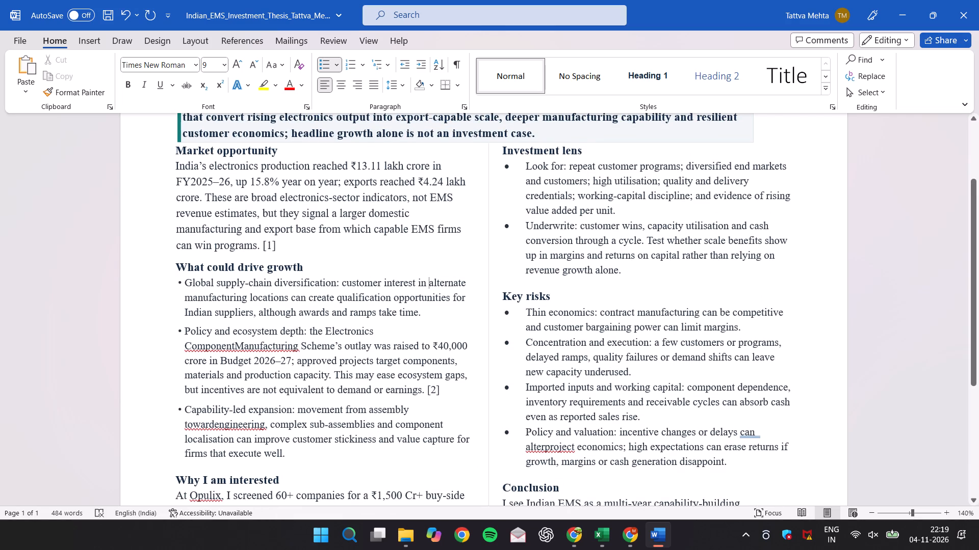
pyautogui.click(240, 350)
pyautogui.click(240, 350)
pyautogui.click(234, 341)
pyautogui.press('space')
pyautogui.scroll(-1, 234, 341)
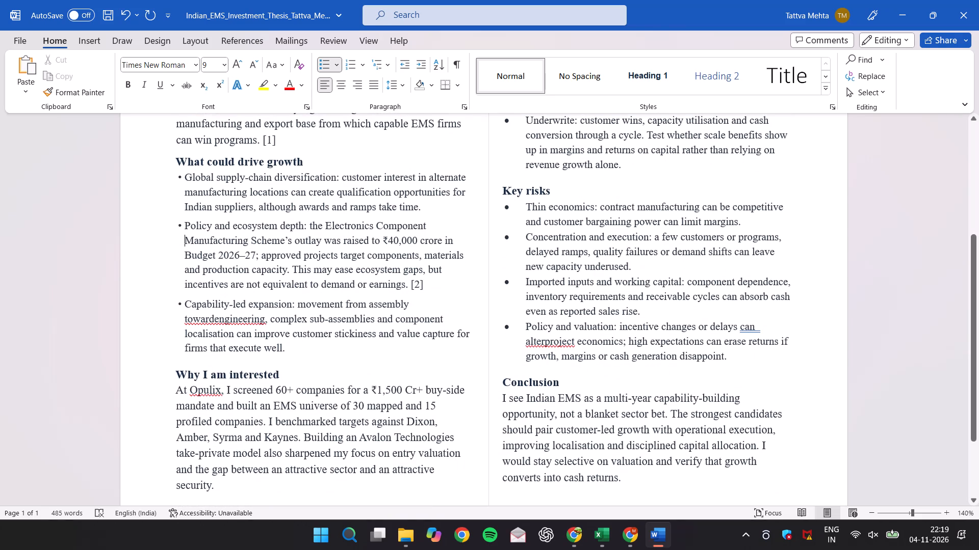
pyautogui.click(210, 315)
pyautogui.press('Right')
pyautogui.press('space')
# Examine the overall layout of the thesis with the whole page in view.
pyautogui.scroll(3, 210, 315)
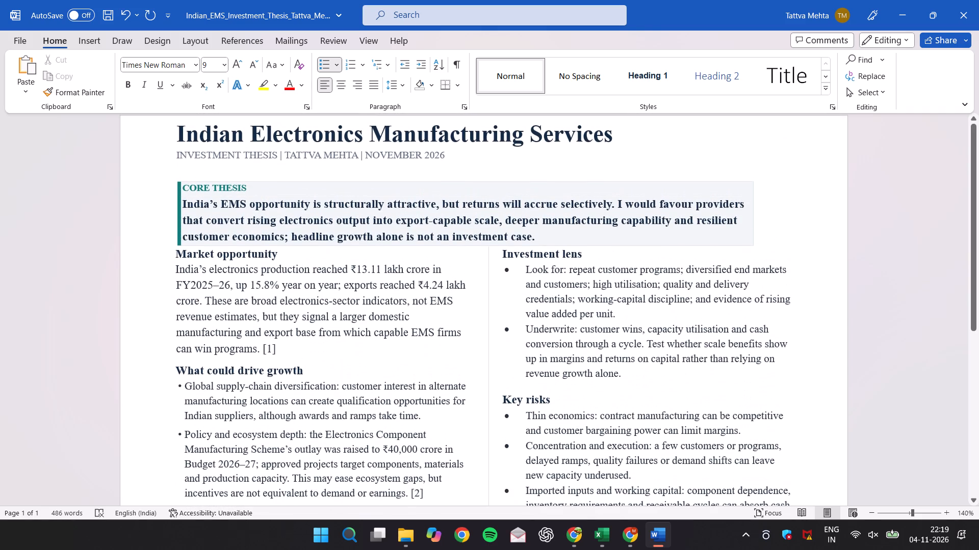
pyautogui.scroll(1, 269, 189)
pyautogui.keyDown('ctrl'); pyautogui.scroll(-2, 269, 189); pyautogui.keyUp('ctrl')
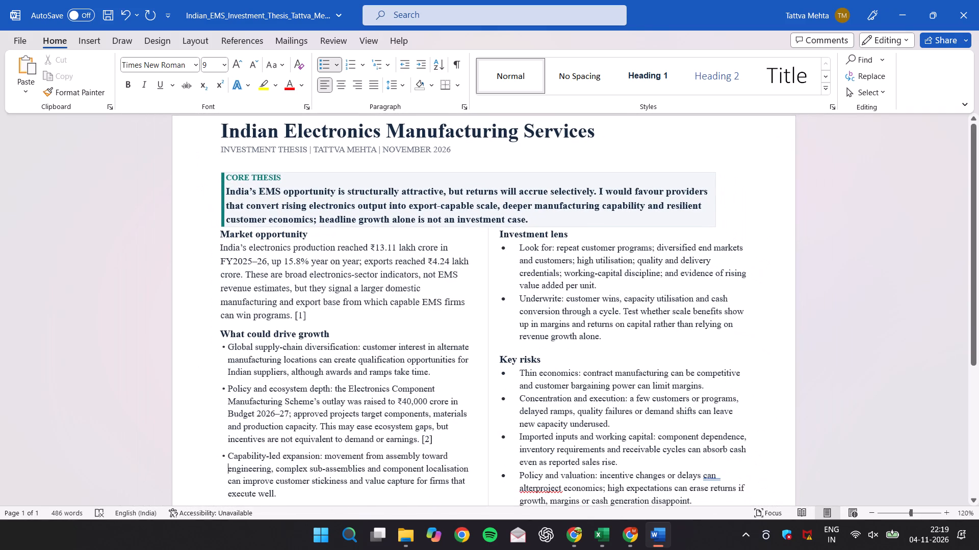
pyautogui.keyDown('ctrl'); pyautogui.scroll(-2, 317, 159); pyautogui.keyUp('ctrl')
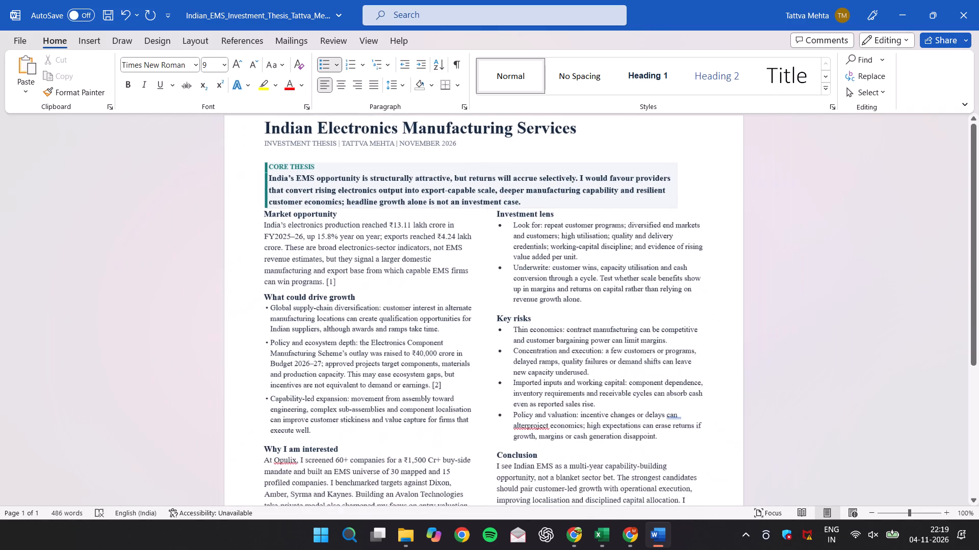
pyautogui.keyDown('ctrl'); pyautogui.scroll(-1, 317, 159); pyautogui.keyUp('ctrl')
pyautogui.scroll(-1, 317, 159)
pyautogui.keyDown('ctrl'); pyautogui.scroll(-3, 317, 159); pyautogui.keyUp('ctrl')
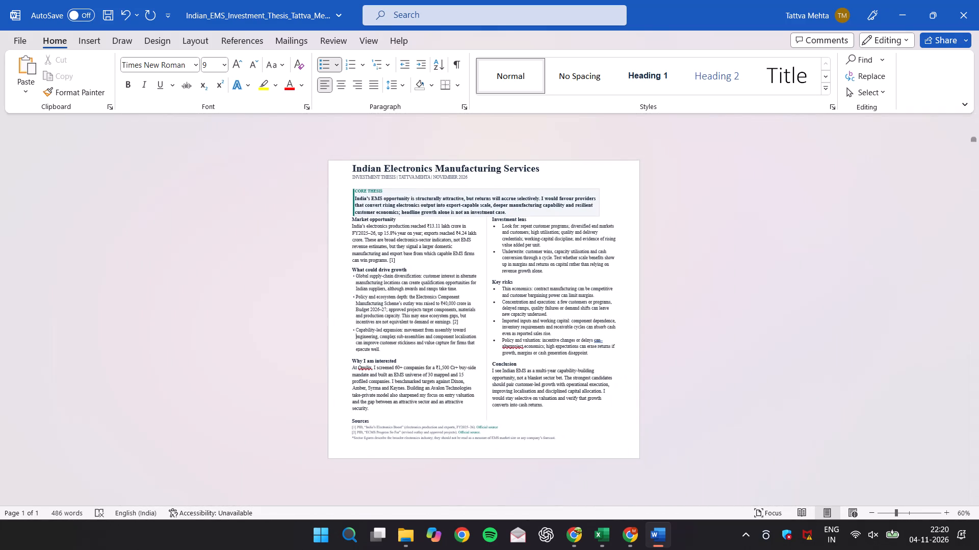
pyautogui.scroll(4, 514, 261)
# Save the thesis as a Word document in the OneDrive Desktop folder, keeping its original file name.
pyautogui.hotkey('ctrl', 's')
pyautogui.hotkey('ctrl', 's')
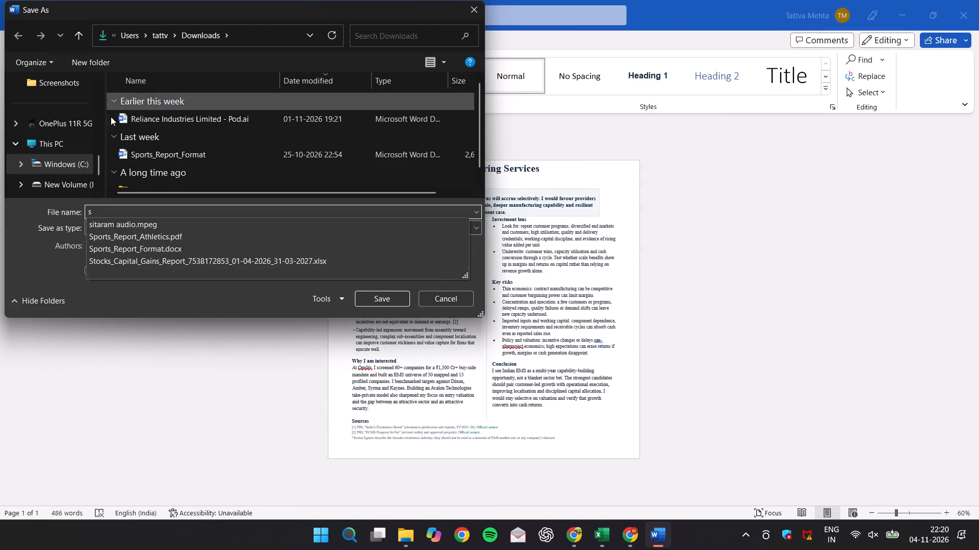
pyautogui.scroll(5, 61, 134)
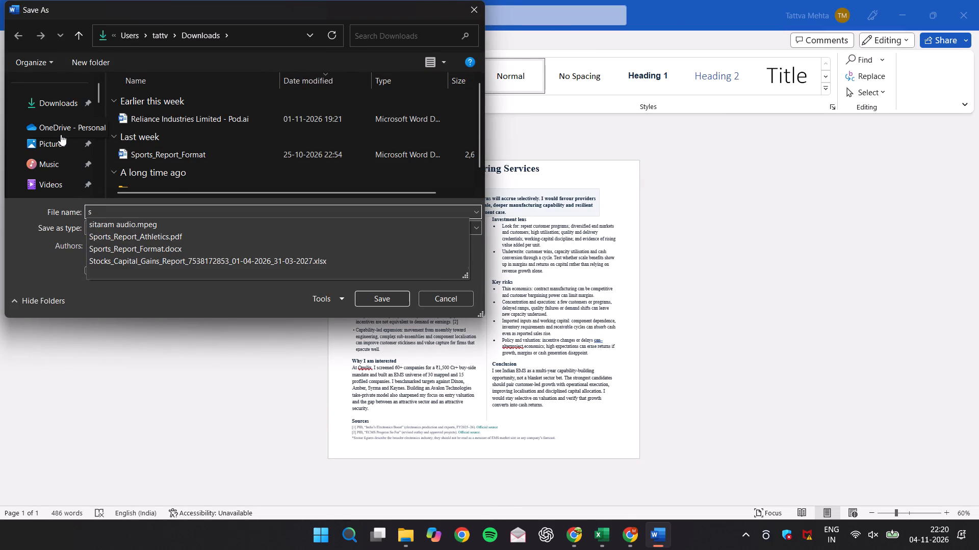
pyautogui.scroll(-3, 64, 174)
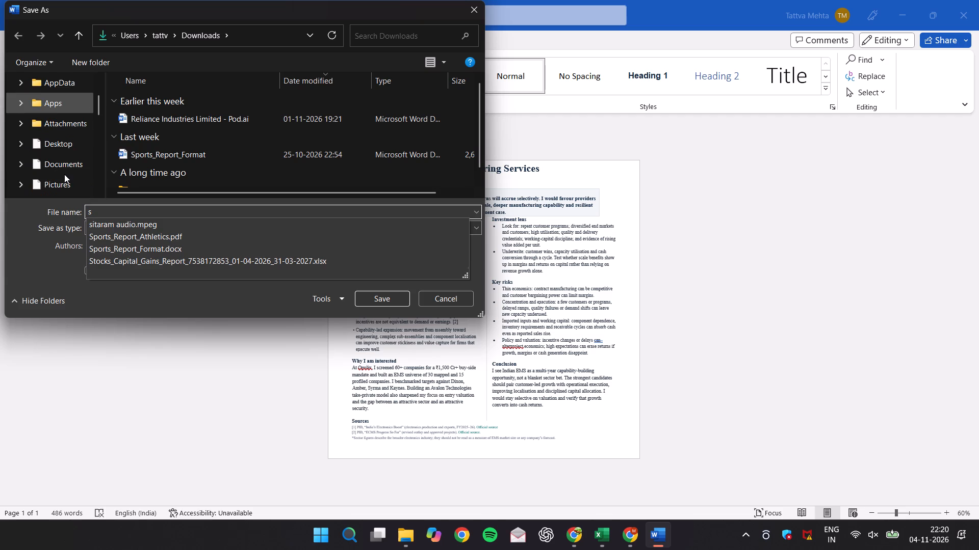
pyautogui.scroll(-1, 64, 174)
pyautogui.click(49, 88)
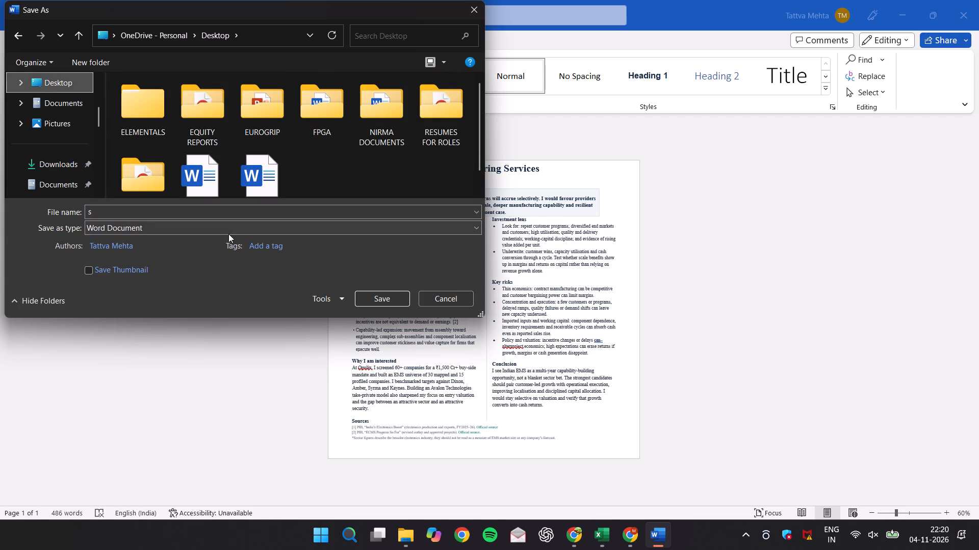
pyautogui.click(189, 203)
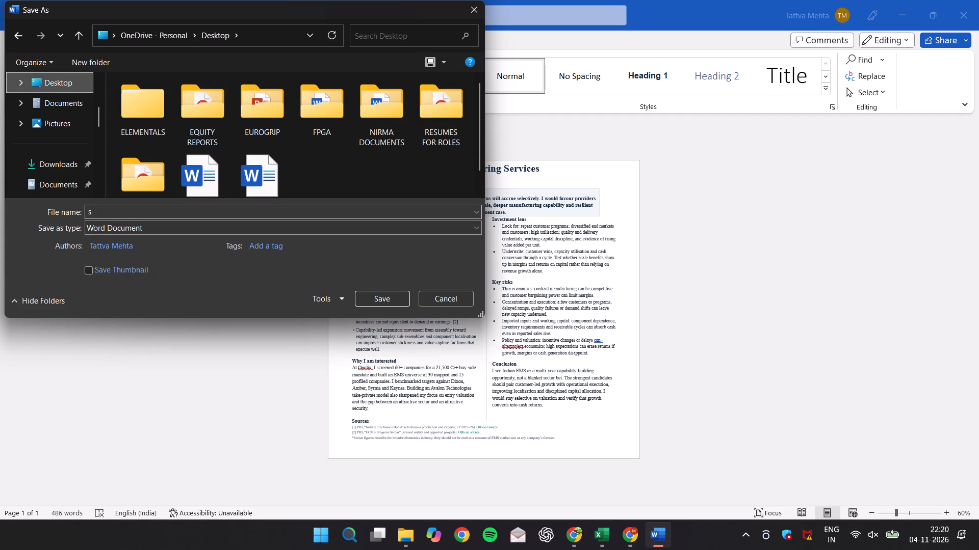
pyautogui.click(183, 212)
pyautogui.hotkey('ctrl', 'z')
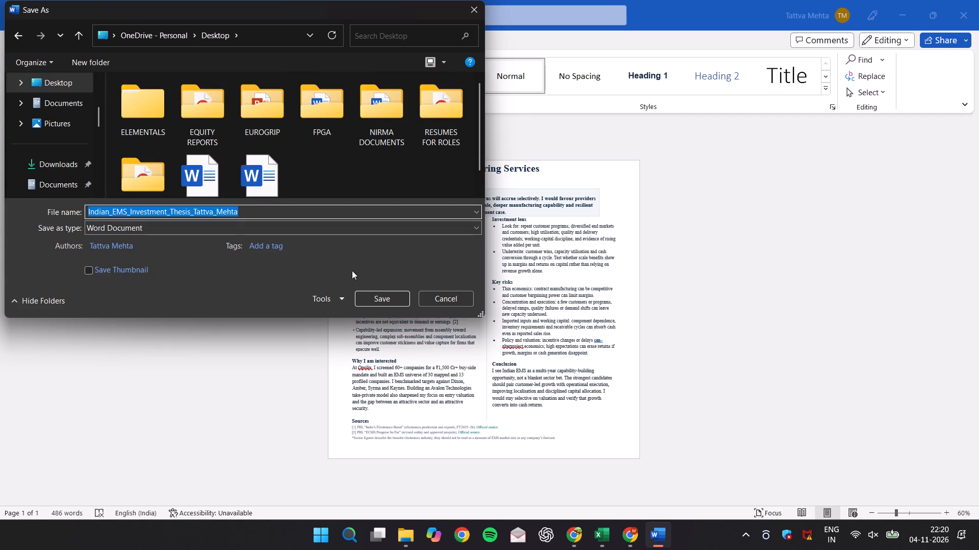
pyautogui.click(373, 289)
pyautogui.click(381, 299)
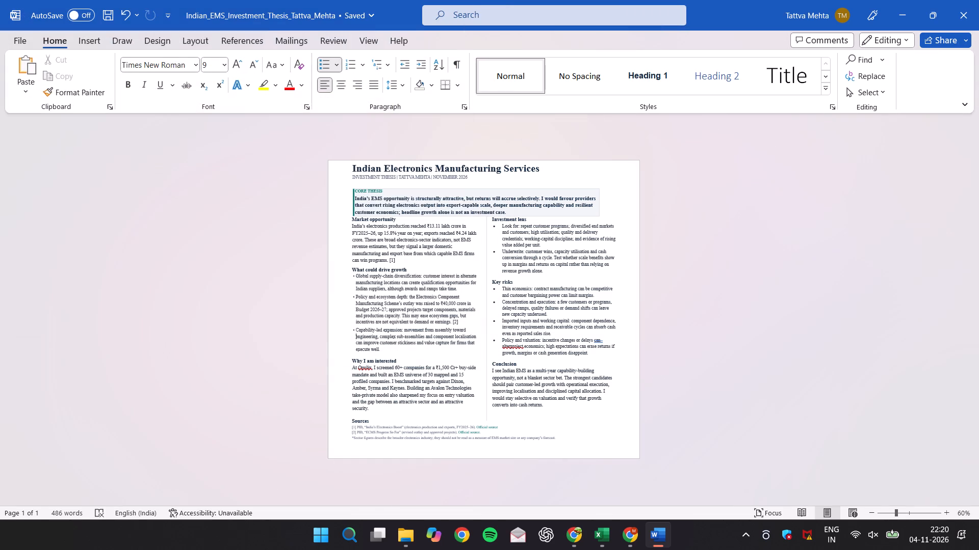
# Save a PDF copy of the thesis in the Desktop folder under the same file name and look over the exported page.
pyautogui.click(16, 33)
pyautogui.click(62, 247)
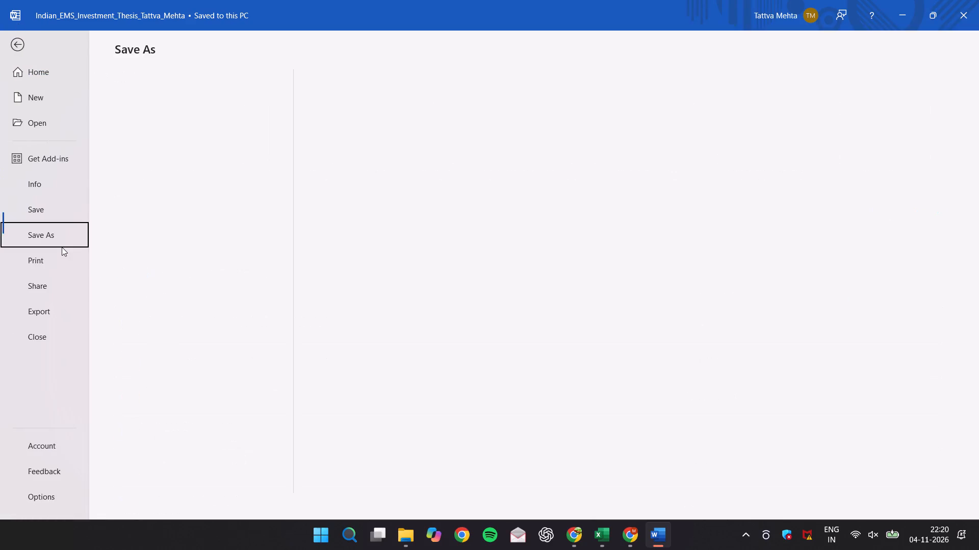
pyautogui.click(408, 143)
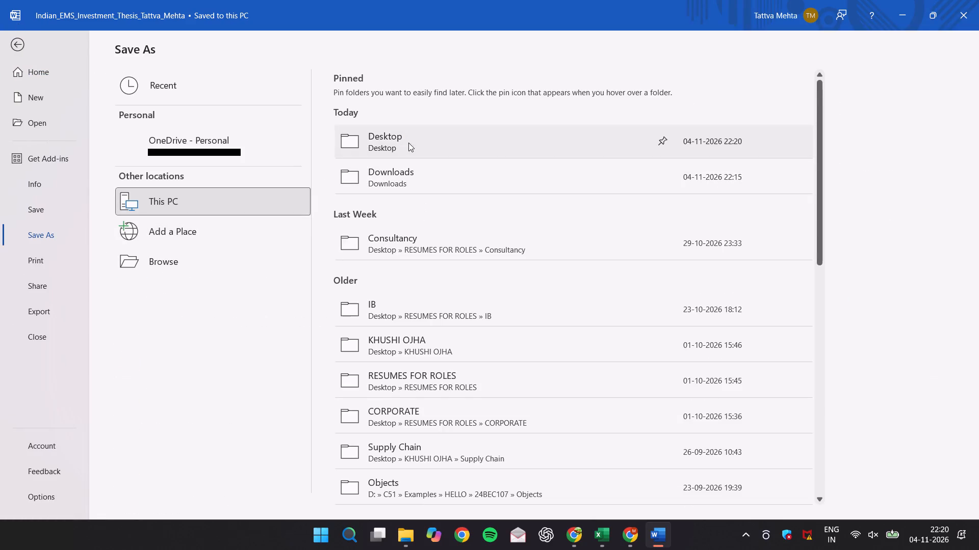
pyautogui.click(342, 230)
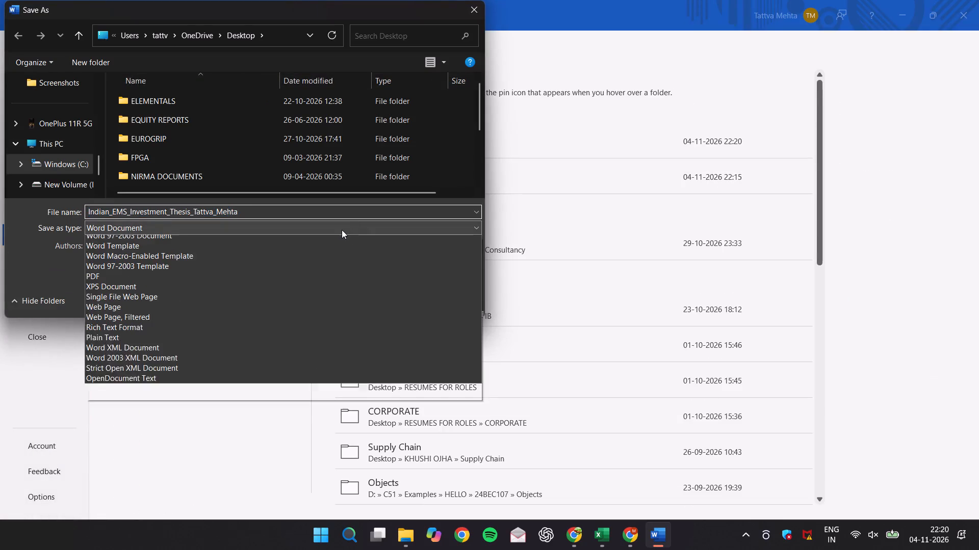
pyautogui.click(252, 305)
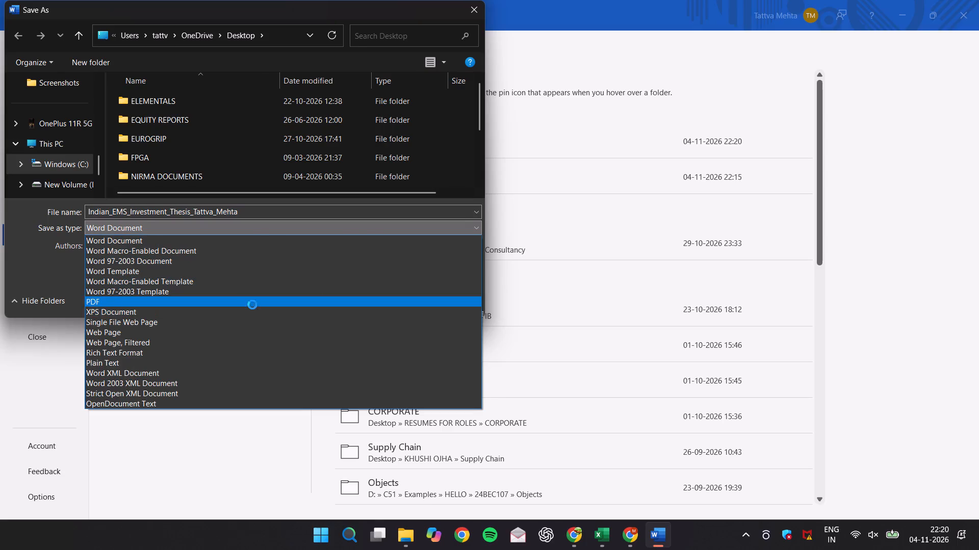
pyautogui.click(382, 324)
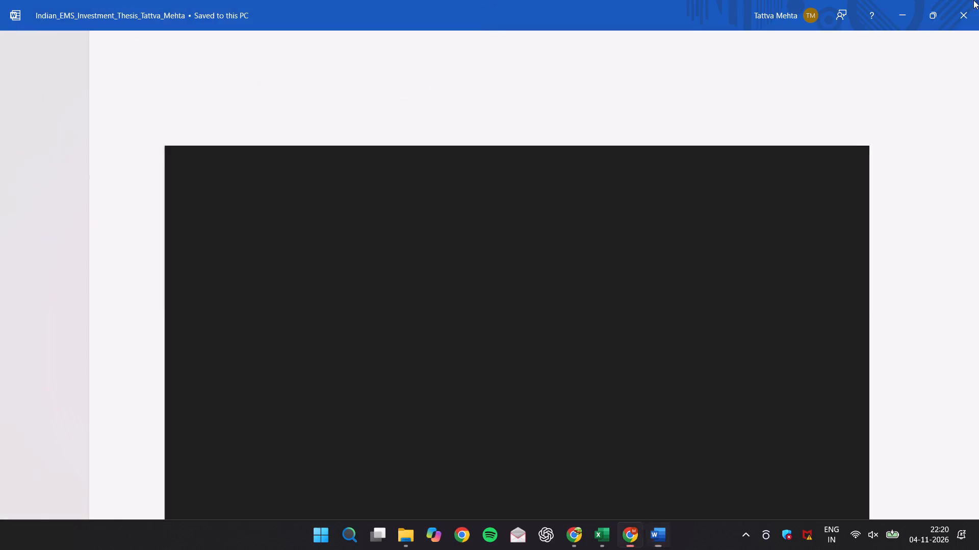
pyautogui.scroll(-3, 690, 314)
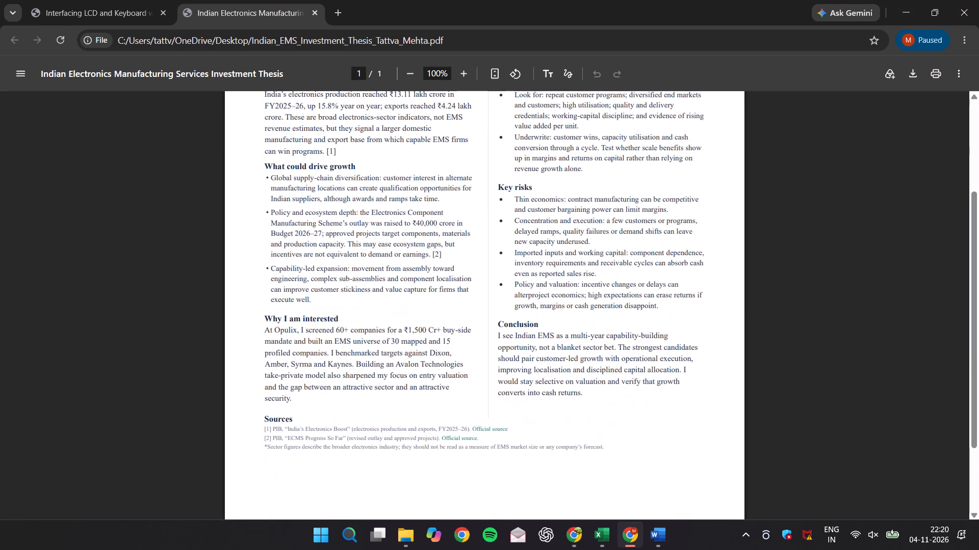
pyautogui.scroll(-1, 690, 314)
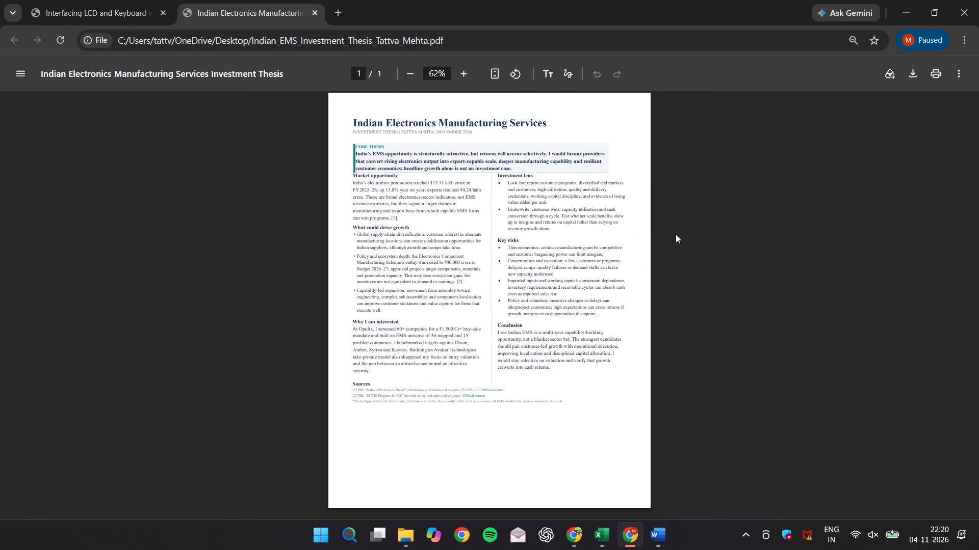
# Return to the internship form and attach the Indian EMS investment thesis PDF from the Downloads folder as the one-page thesis document.
pyautogui.click(564, 541)
pyautogui.click(613, 0)
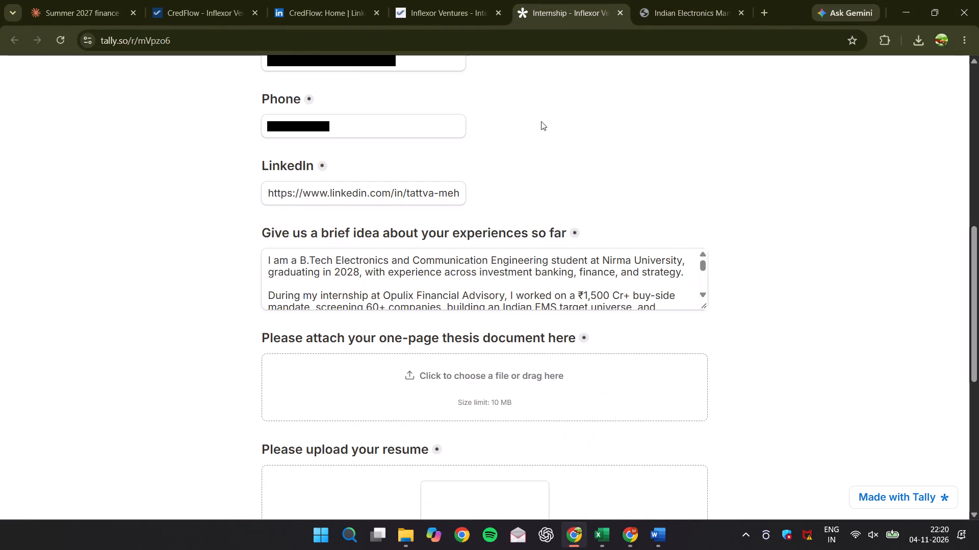
pyautogui.click(526, 377)
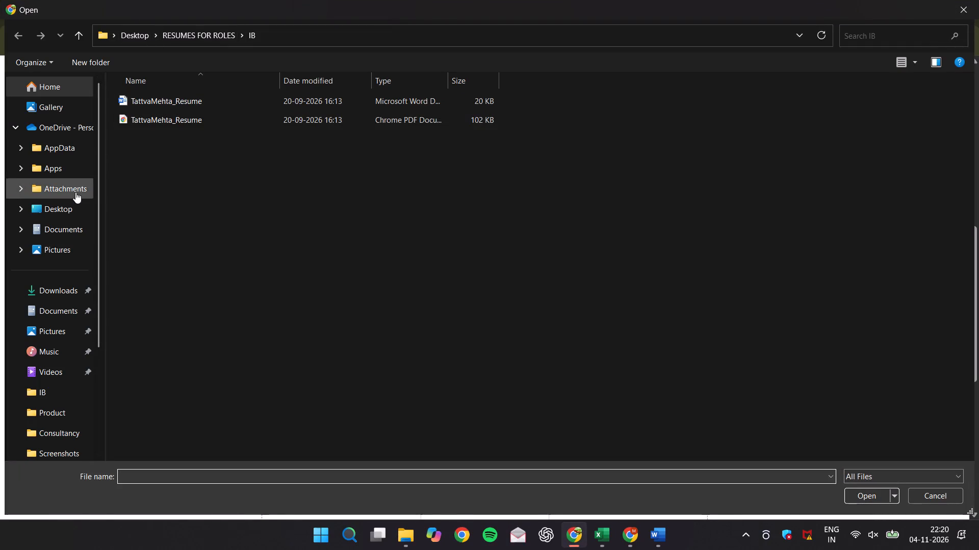
pyautogui.click(73, 210)
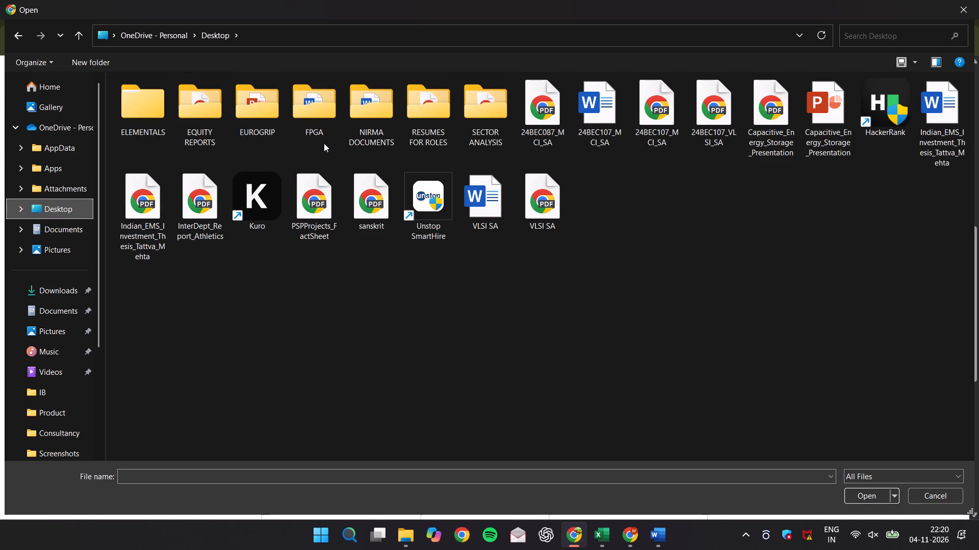
pyautogui.rightClick(603, 244)
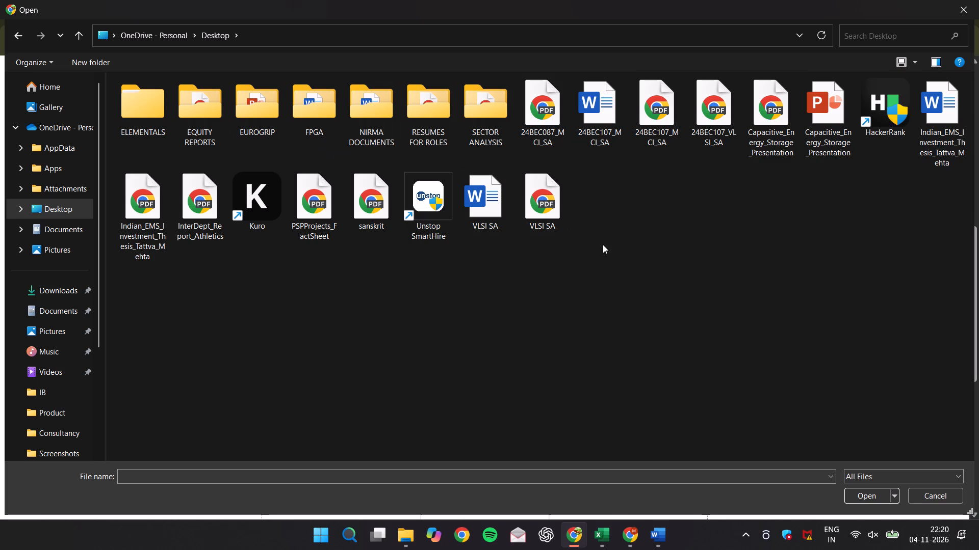
pyautogui.click(661, 307)
pyautogui.click(82, 281)
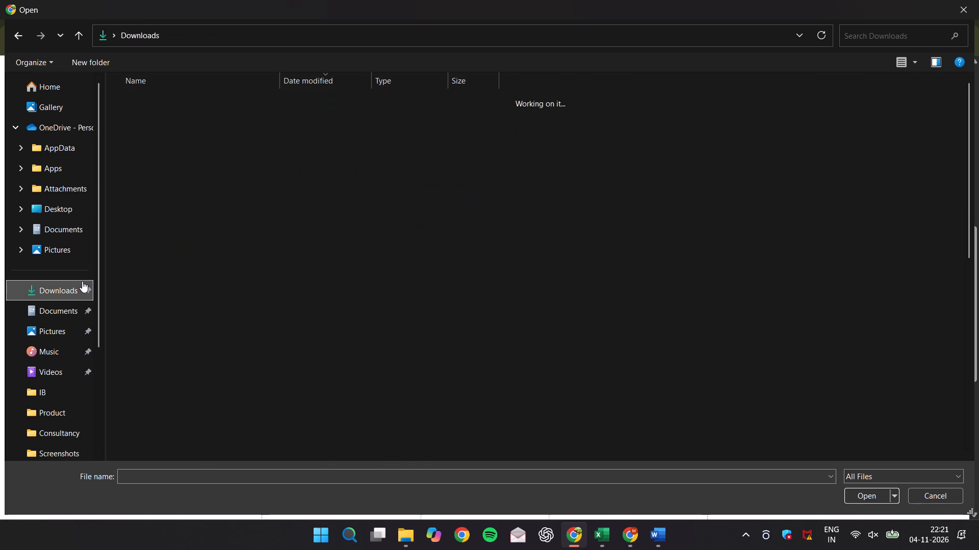
pyautogui.click(864, 500)
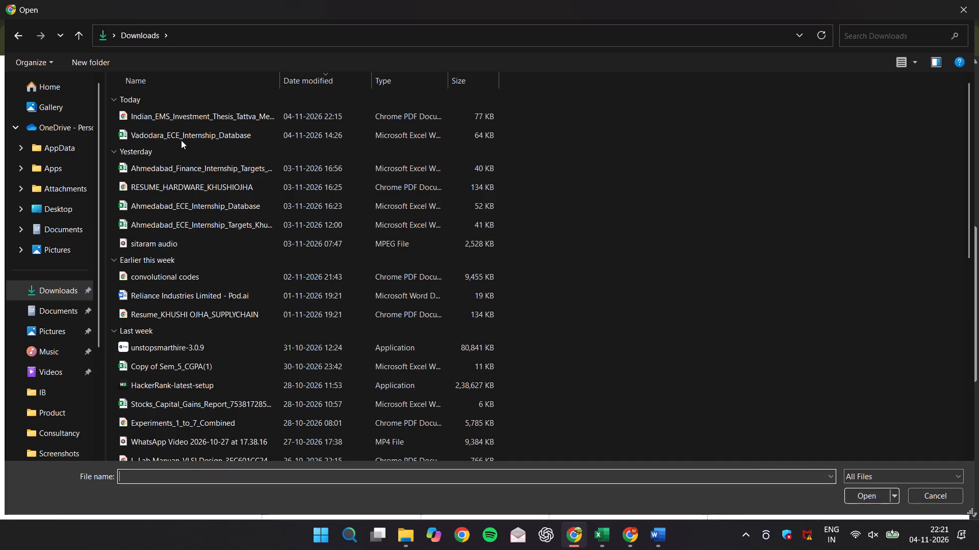
pyautogui.doubleClick(196, 119)
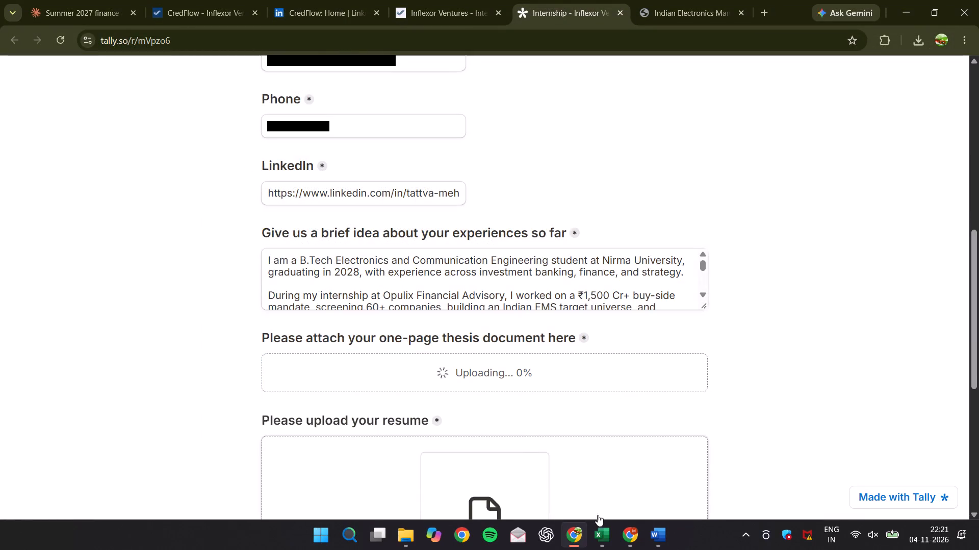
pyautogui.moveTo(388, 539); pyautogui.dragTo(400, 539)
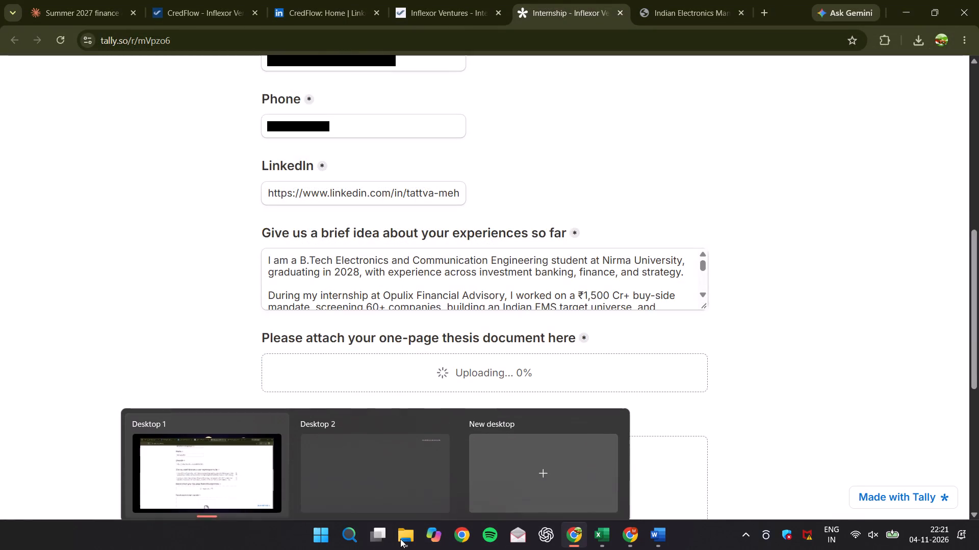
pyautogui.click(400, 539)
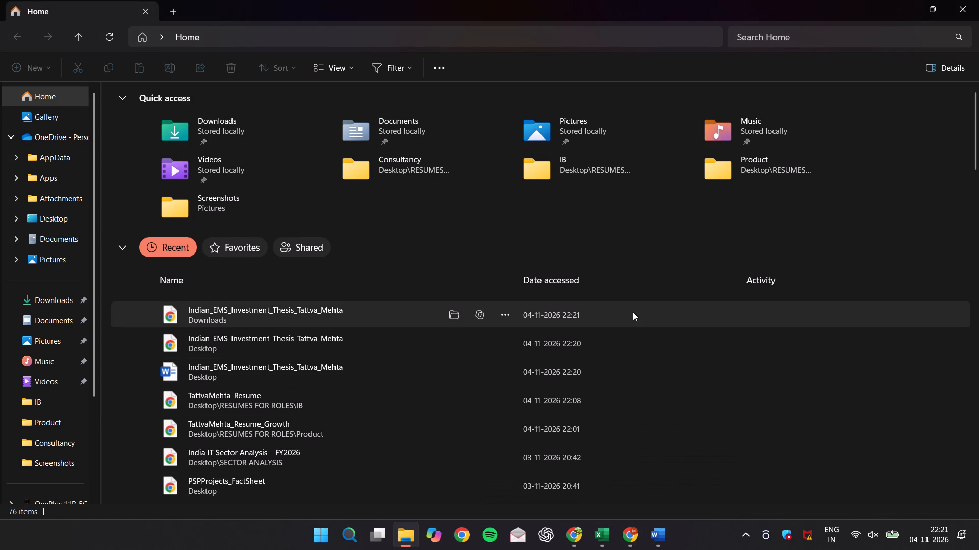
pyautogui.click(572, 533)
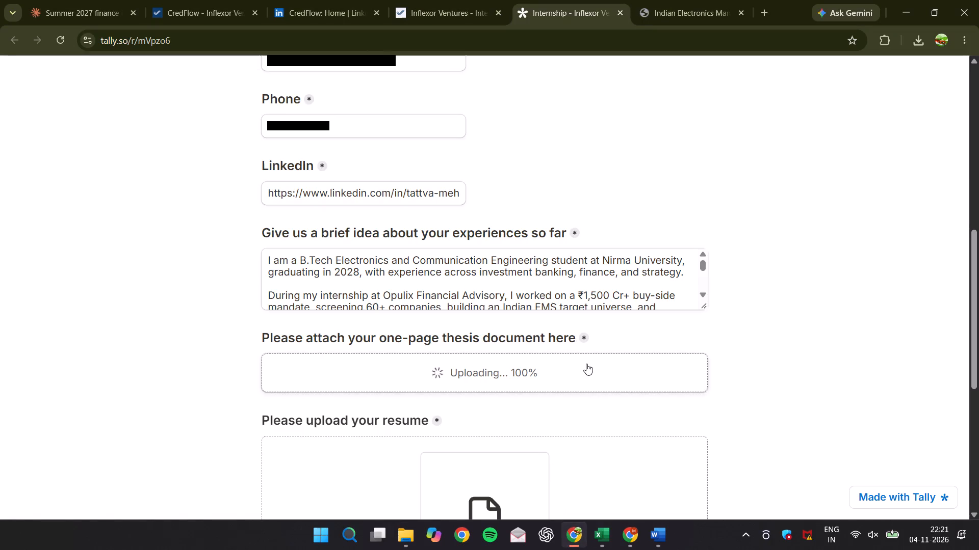
# Search the computer for the WhatsApp app.
pyautogui.press('w')
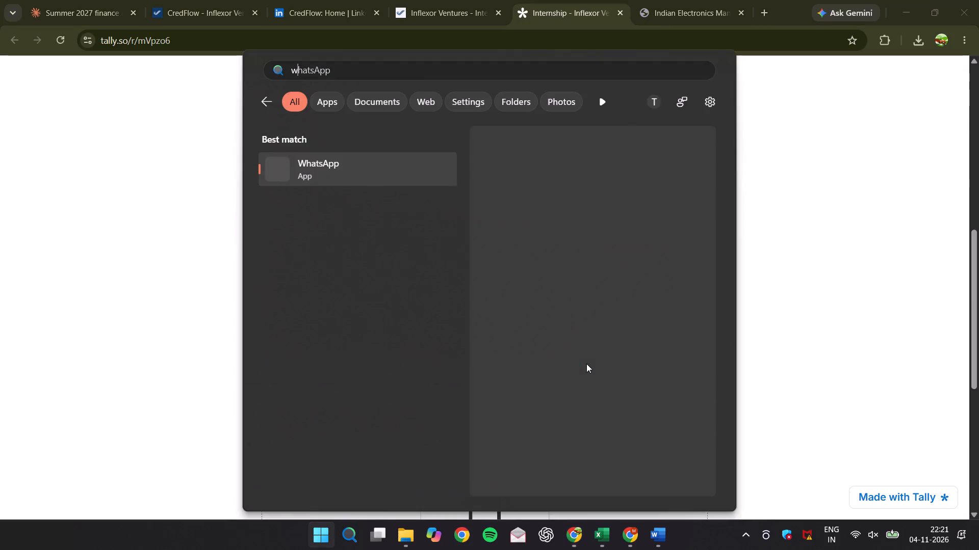
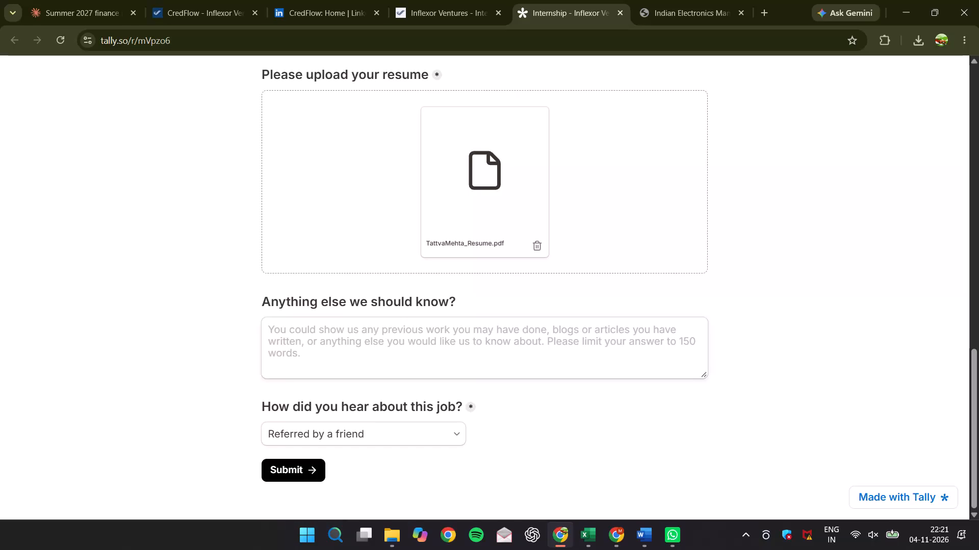
pyautogui.moveTo(240, 300); pyautogui.dragTo(463, 311)
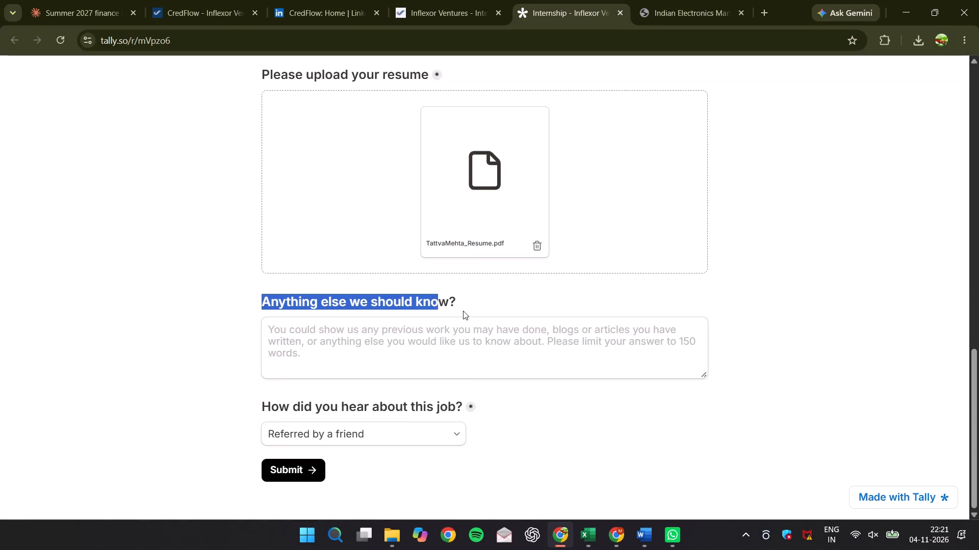
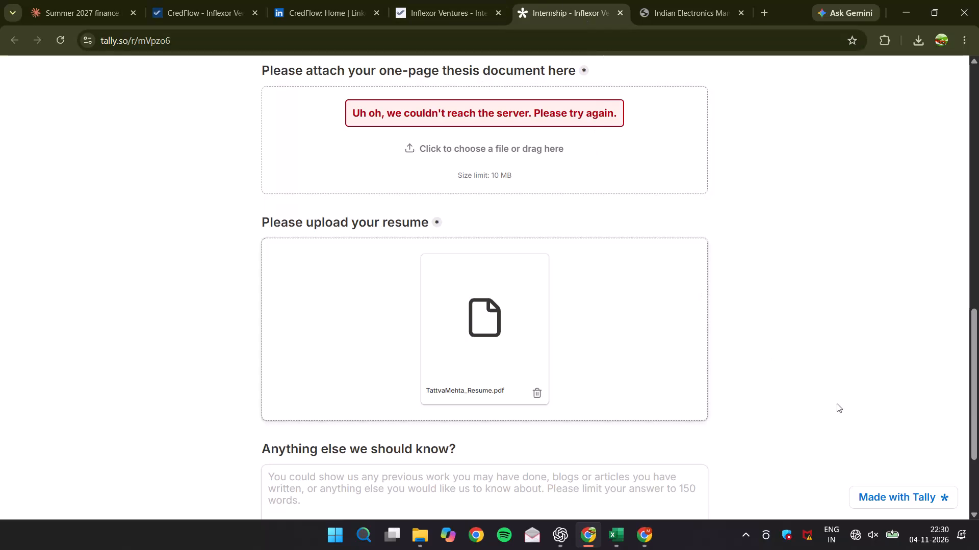
# Open the Windows network quick settings to check the internet connection.
pyautogui.click(864, 528)
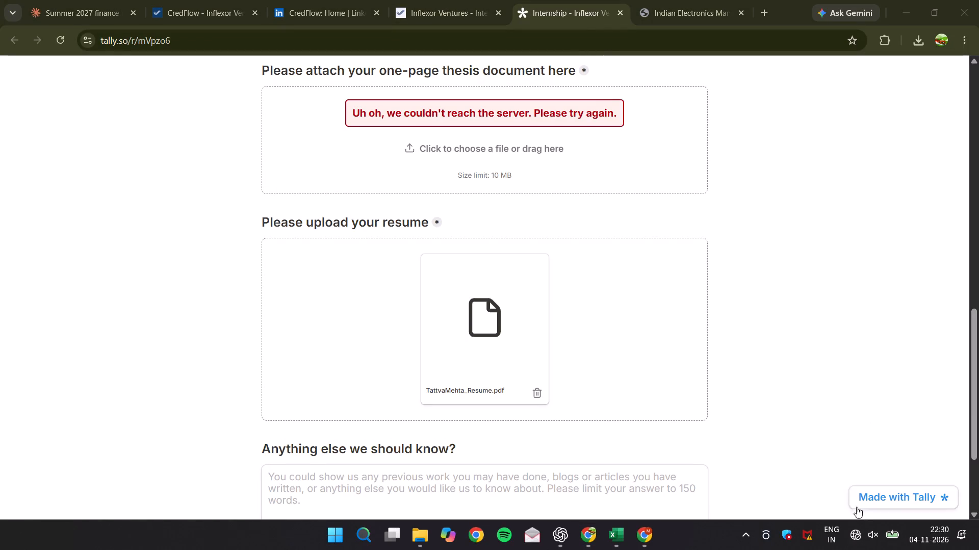
pyautogui.click(861, 530)
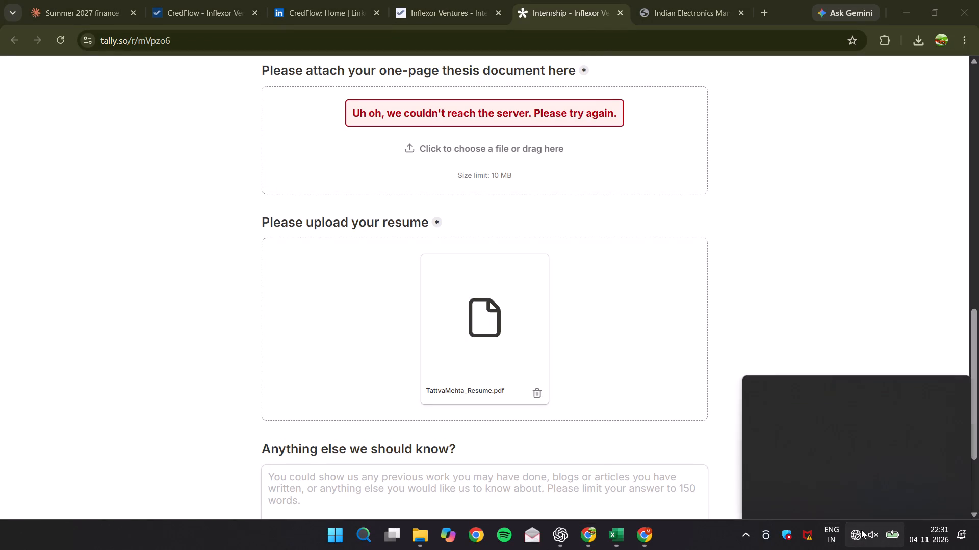
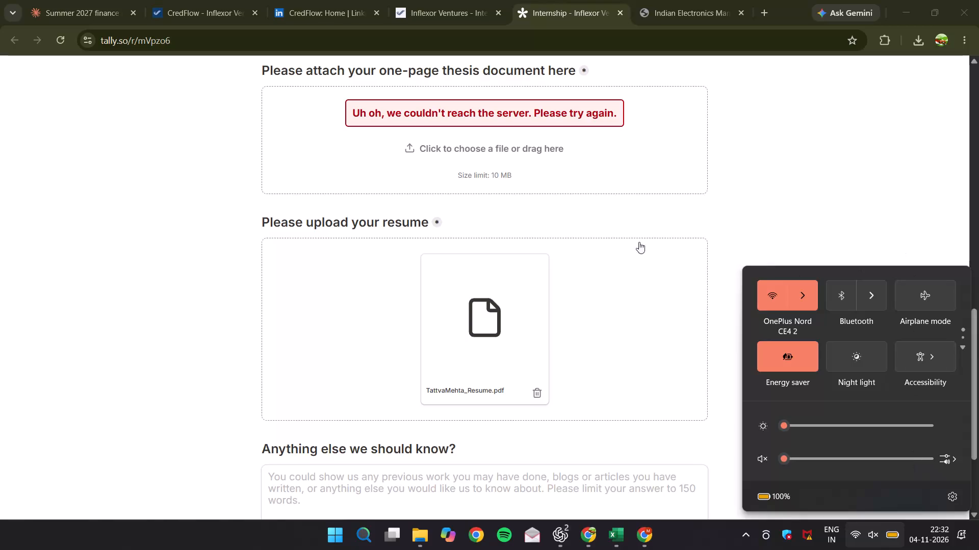
pyautogui.click(458, 145)
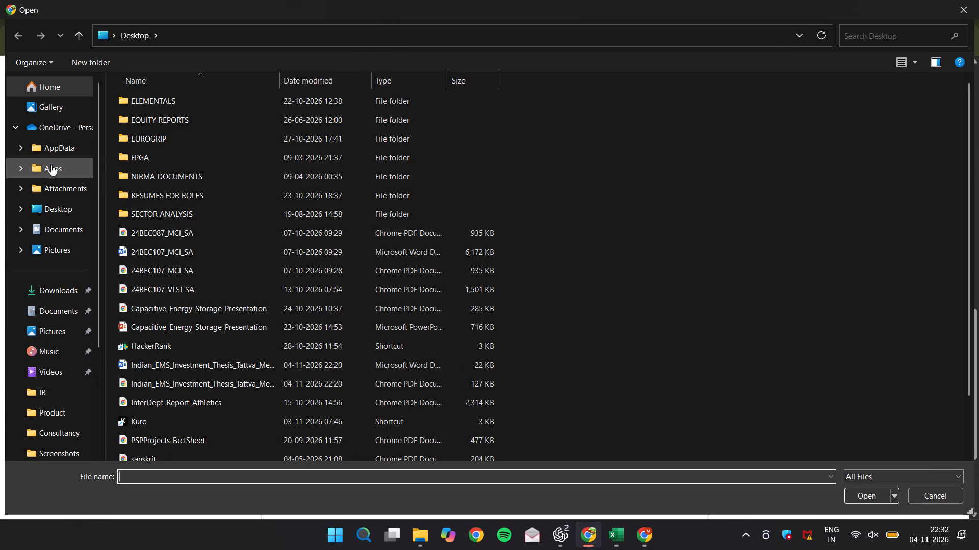
pyautogui.click(198, 378)
pyautogui.press('Return')
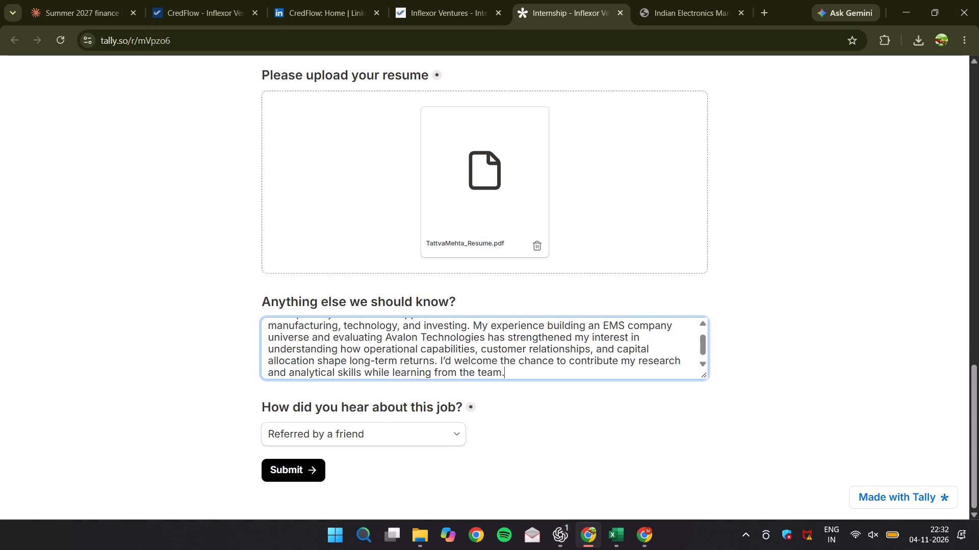
# Review the completed internship form from the final answer back up to the introduction, including both uploaded files.
pyautogui.scroll(3, 406, 344)
pyautogui.scroll(1, 261, 342)
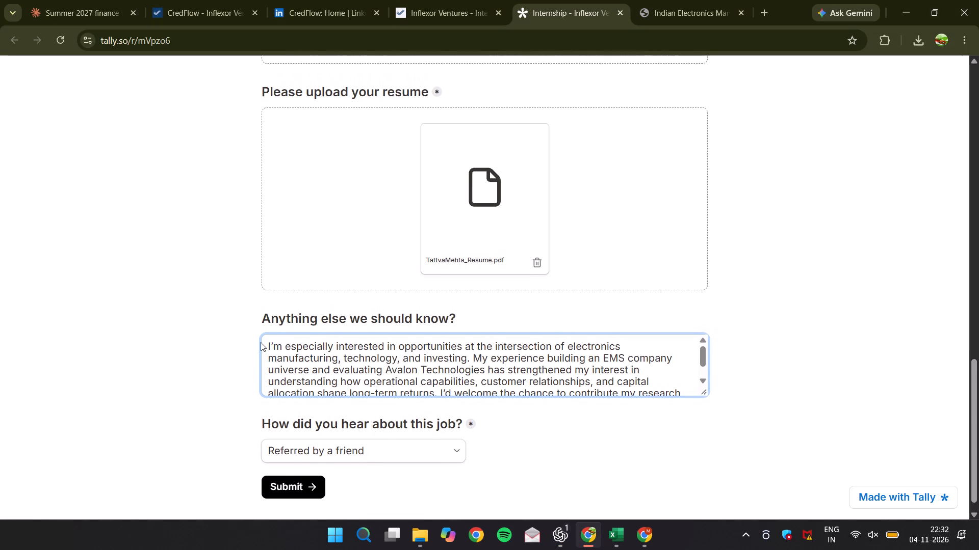
pyautogui.scroll(4, 261, 342)
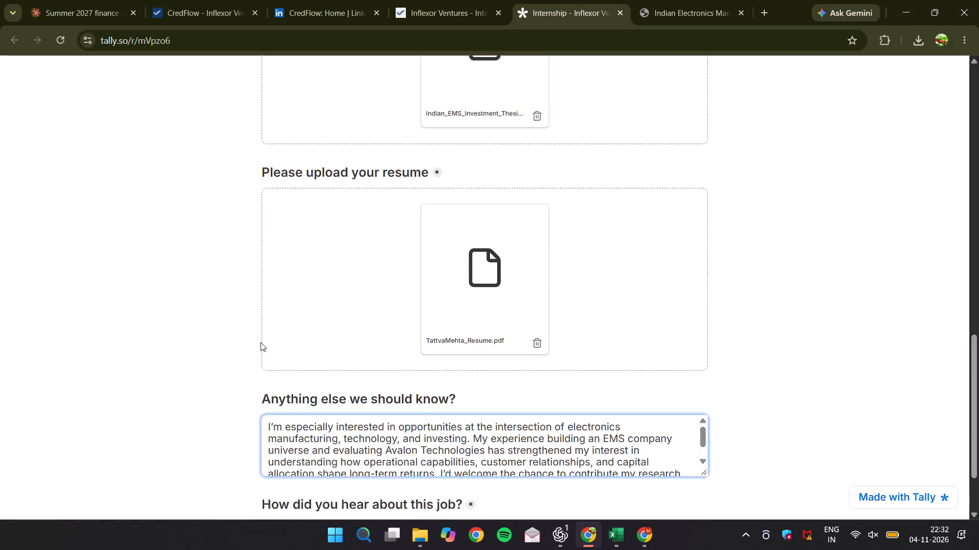
pyautogui.scroll(2, 261, 342)
pyautogui.scroll(-1, 261, 342)
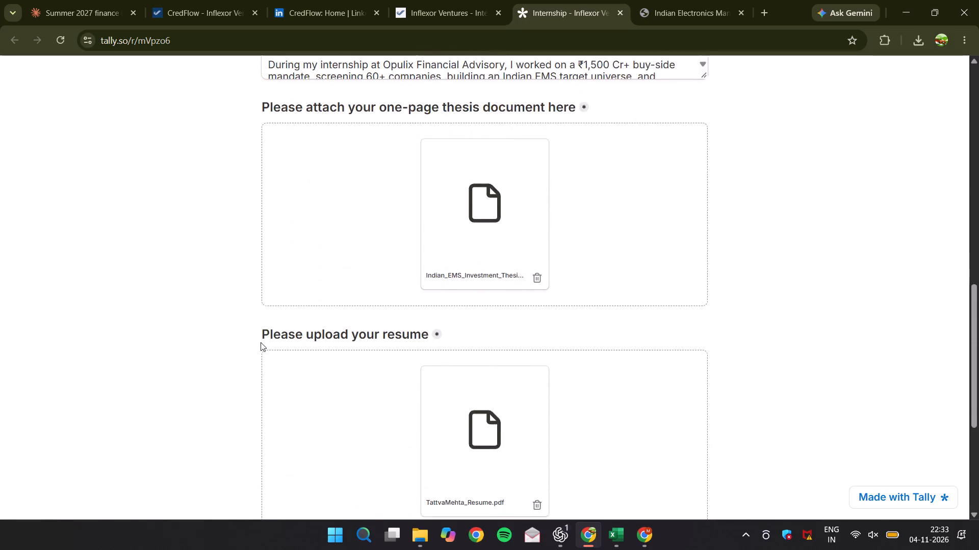
pyautogui.scroll(-1, 261, 342)
pyautogui.scroll(6, 261, 342)
# Submit the completed Inflexor Ventures internship application form.
pyautogui.scroll(-3, 261, 342)
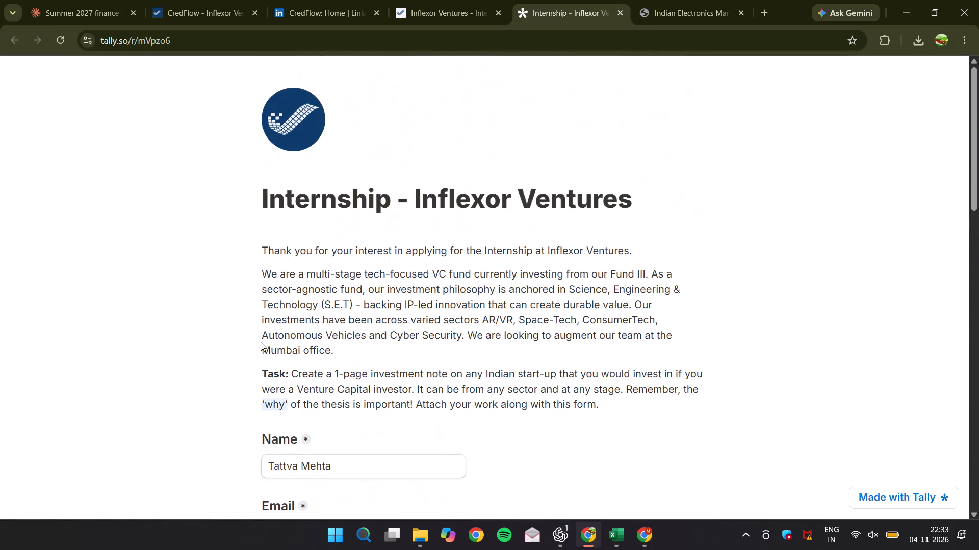
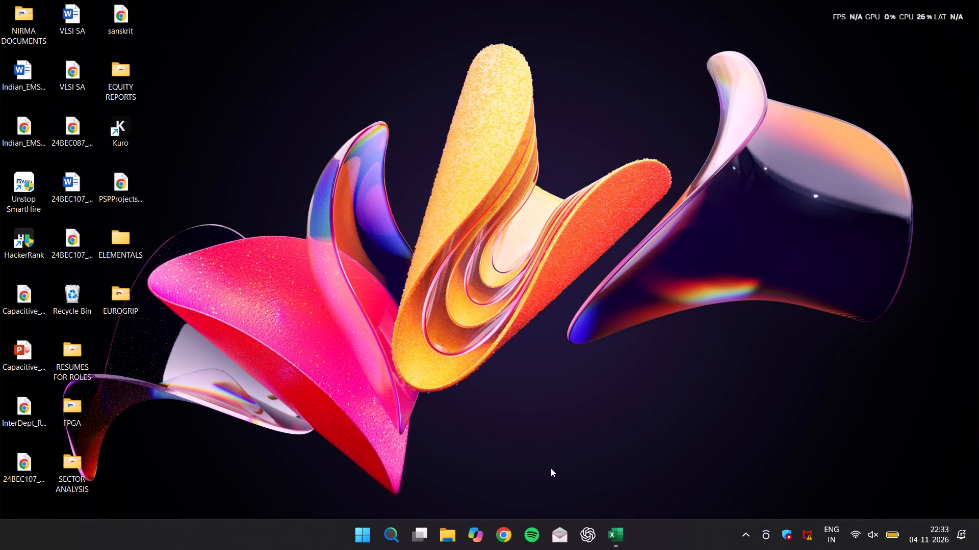
# Close the two open Excel workbooks, the Ahmedabad ECE one and the Ahmedabad Finance one.
pyautogui.click(626, 537)
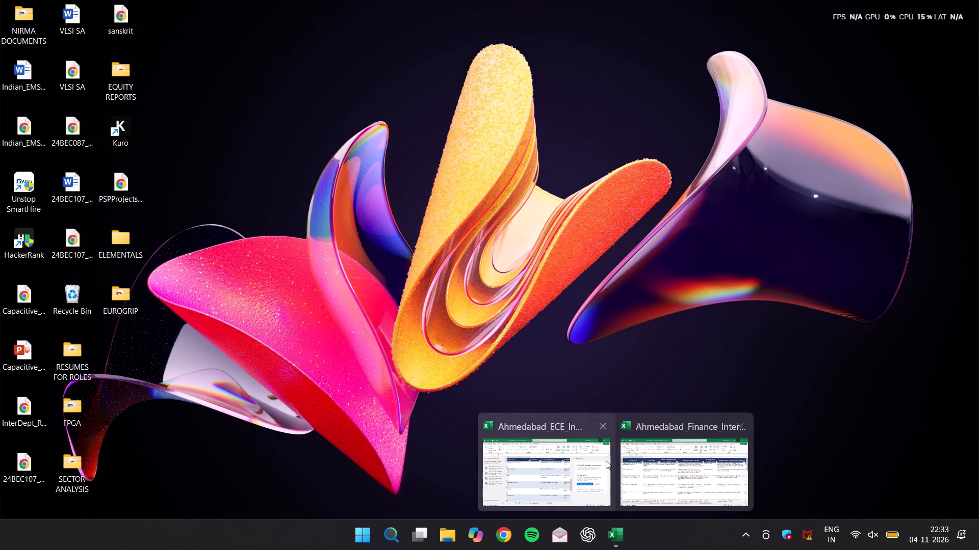
pyautogui.click(601, 418)
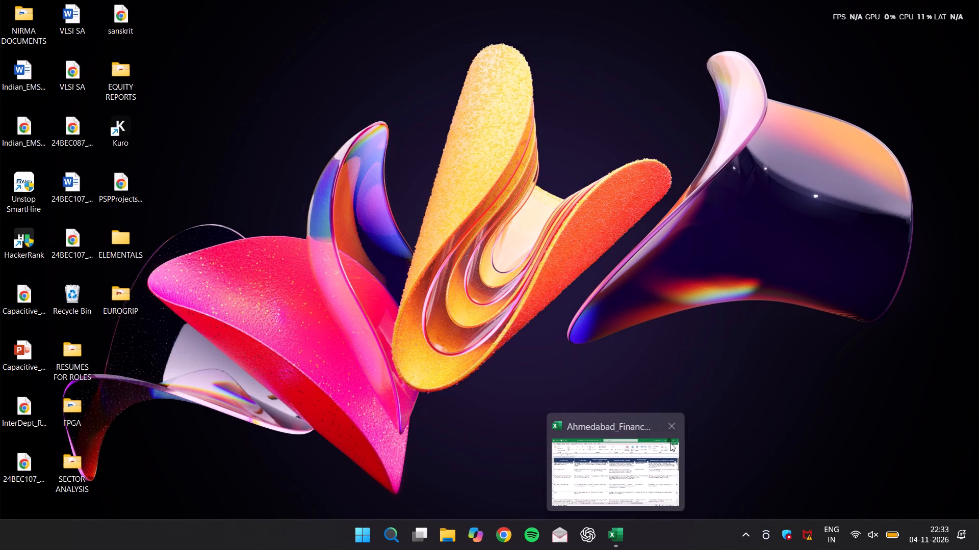
pyautogui.click(680, 431)
# Bring up the Windows power options for locking, sleeping, shutting down or restarting the computer.
pyautogui.click(362, 535)
pyautogui.click(565, 496)
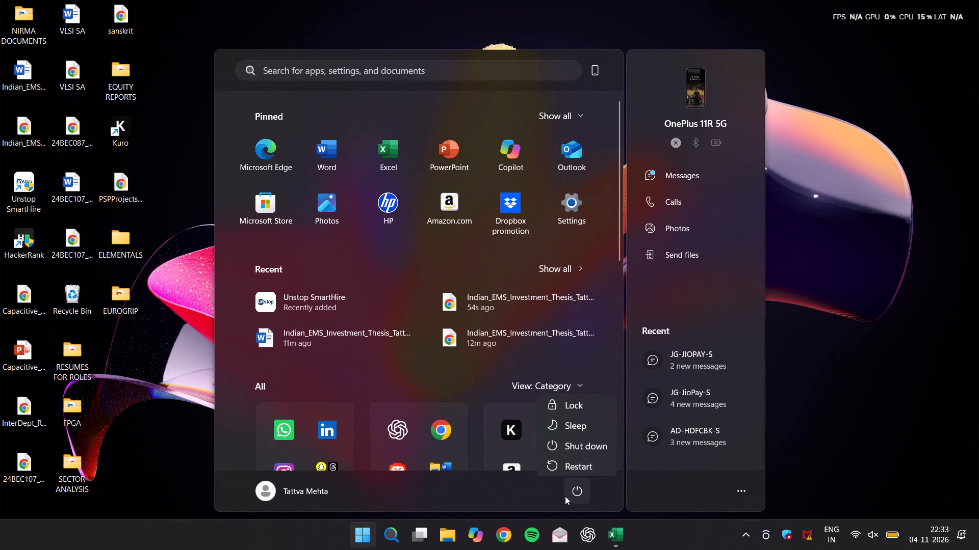